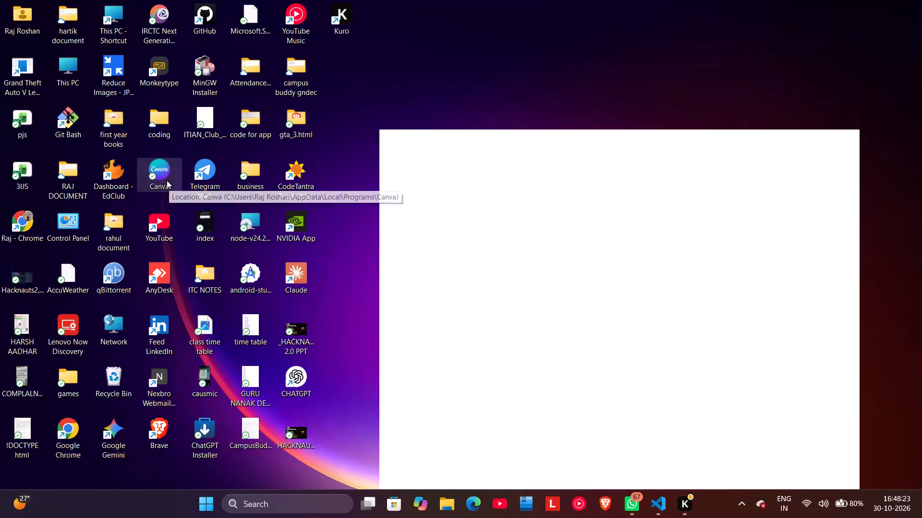
Open the Canva desktop app.
double_click(167, 180)
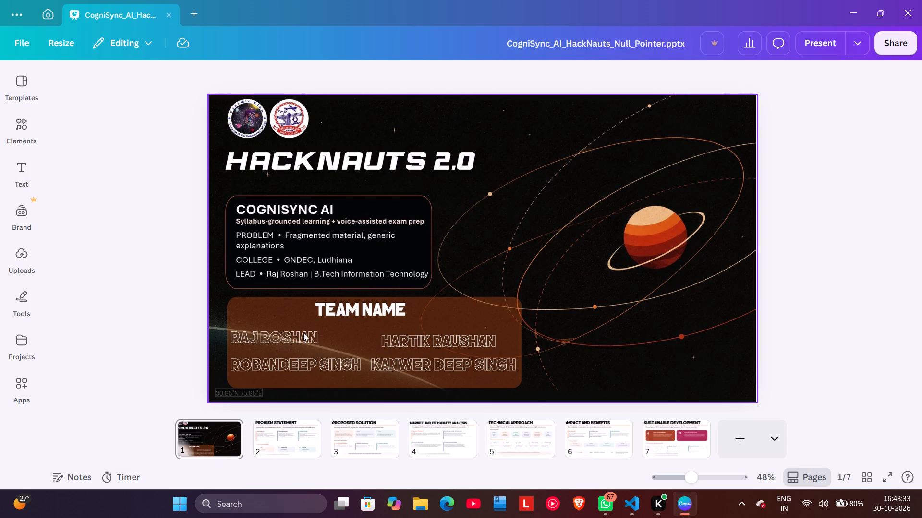
Try to open the TEAM NAME heading on the HackNauts 2.0 title slide for text editing.
click(365, 309)
click(365, 309)
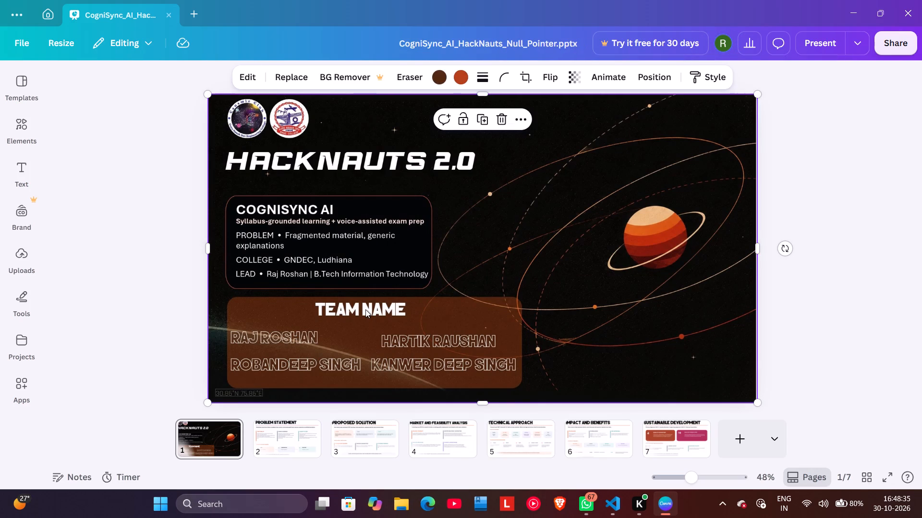
triple_click(365, 309)
double_click(365, 309)
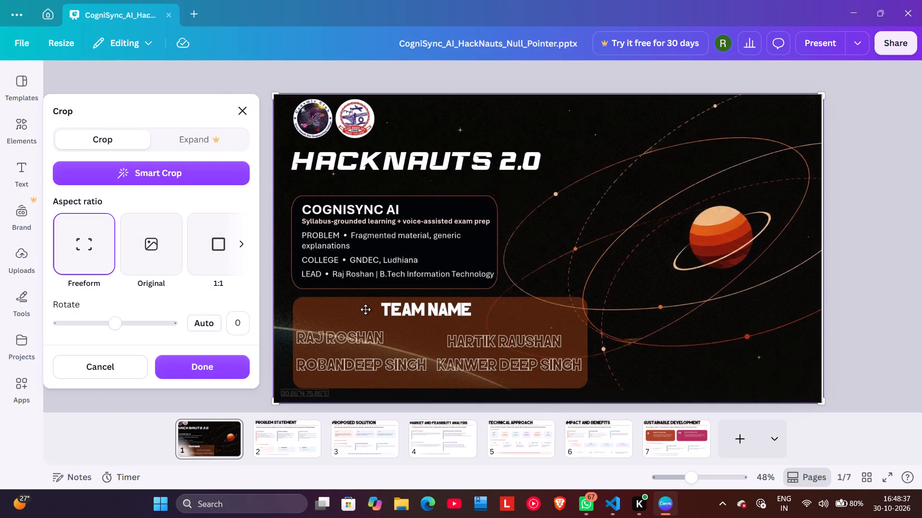
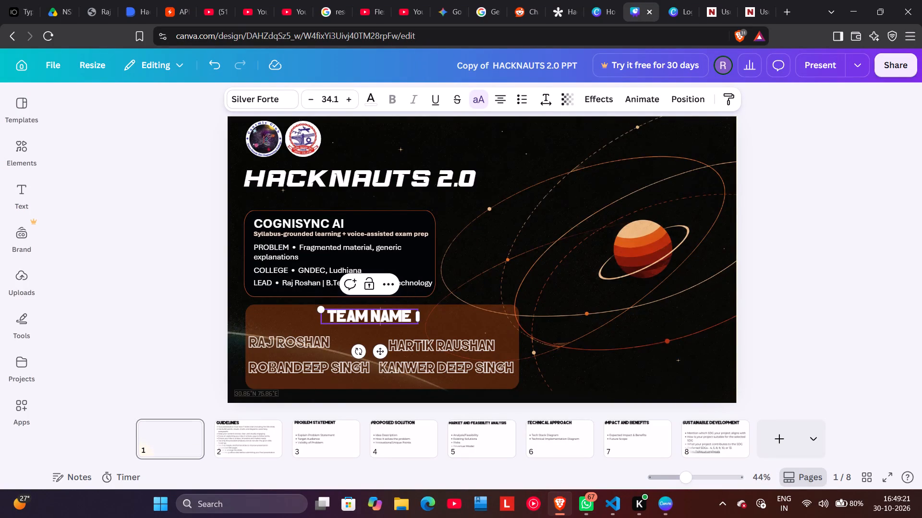
Replace the TEAM NAME heading text on the title slide with "null pointer".
click(384, 311)
key(Right)
key(Right)
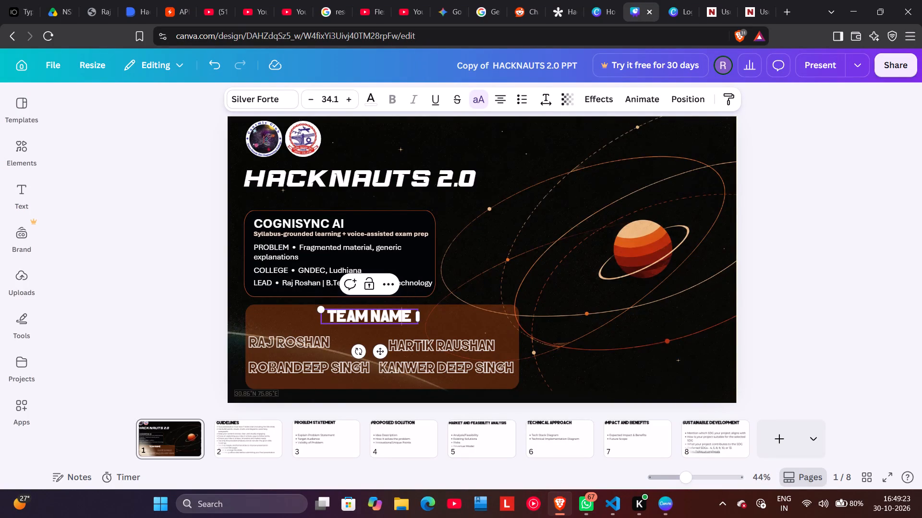
key(Right)
key(Right)
key(BackSpace)
key(BackSpace)
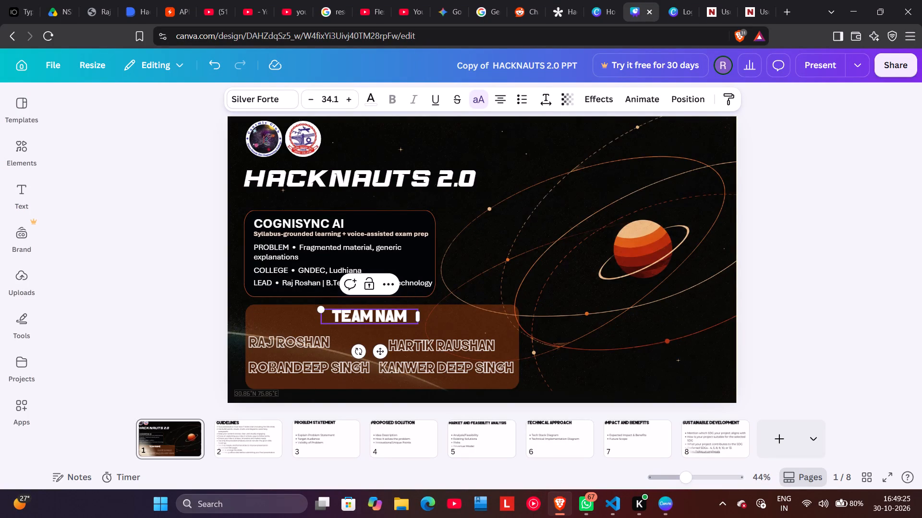
key(BackSpace)
key(BackSpace)
key(BackSpace)
key(BackSpace)
key(BackSpace)
key(BackSpace)
key(BackSpace)
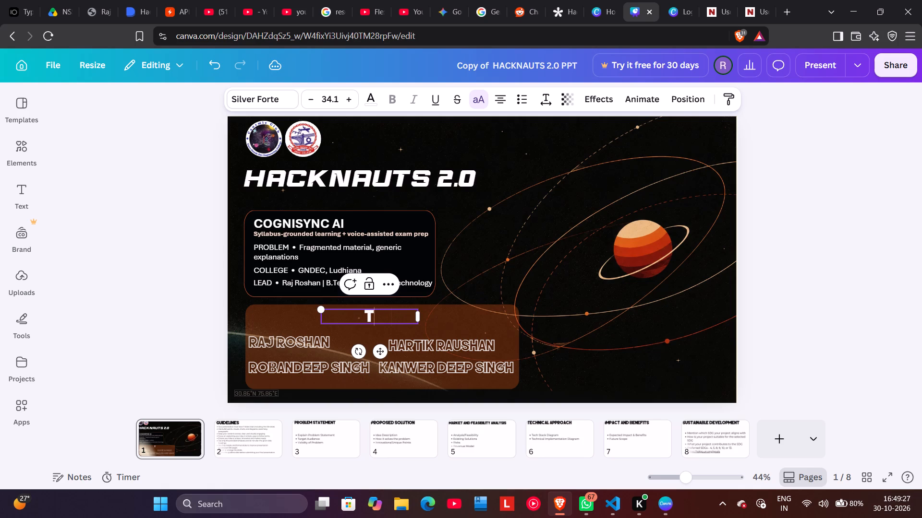
text(nu)
text(ll)
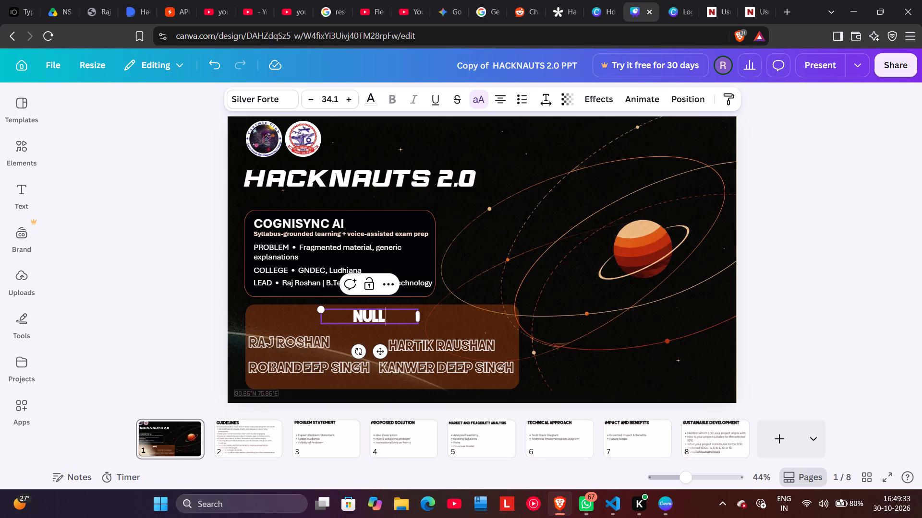
key(space)
text(pointer)
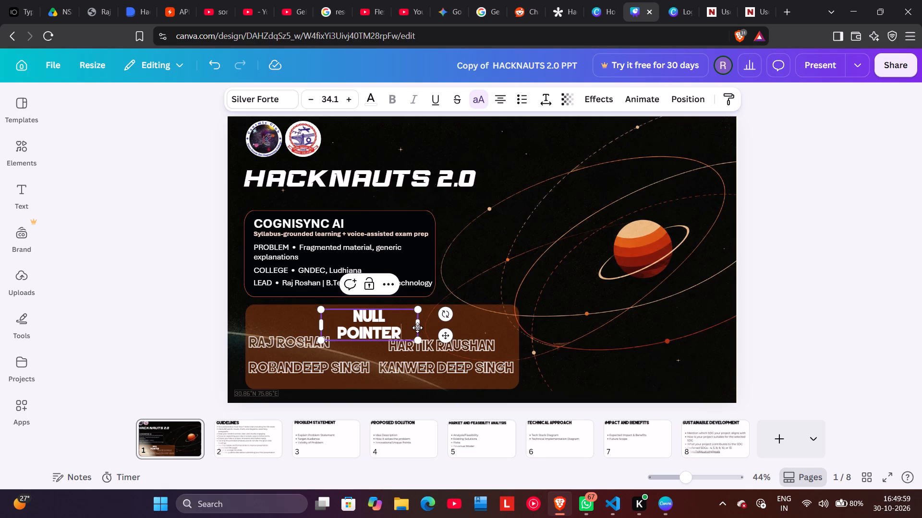
Widen the NULL POINTER heading's text box to fit one line and shift it slightly left above the member names.
drag(419, 328, 433, 328)
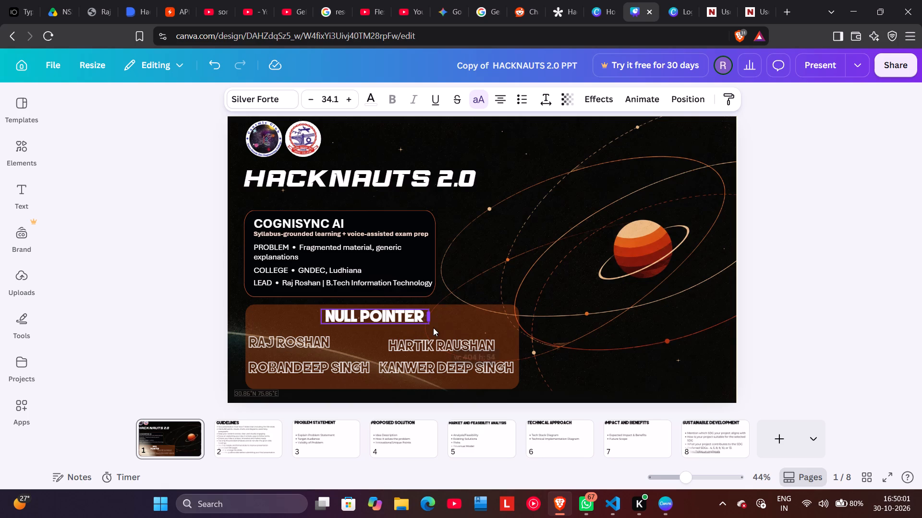
drag(433, 328, 446, 327)
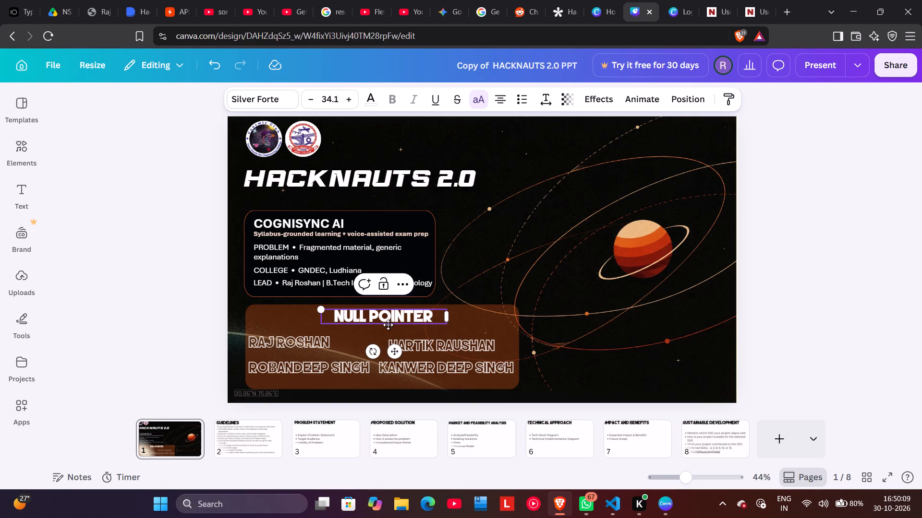
drag(388, 325, 367, 323)
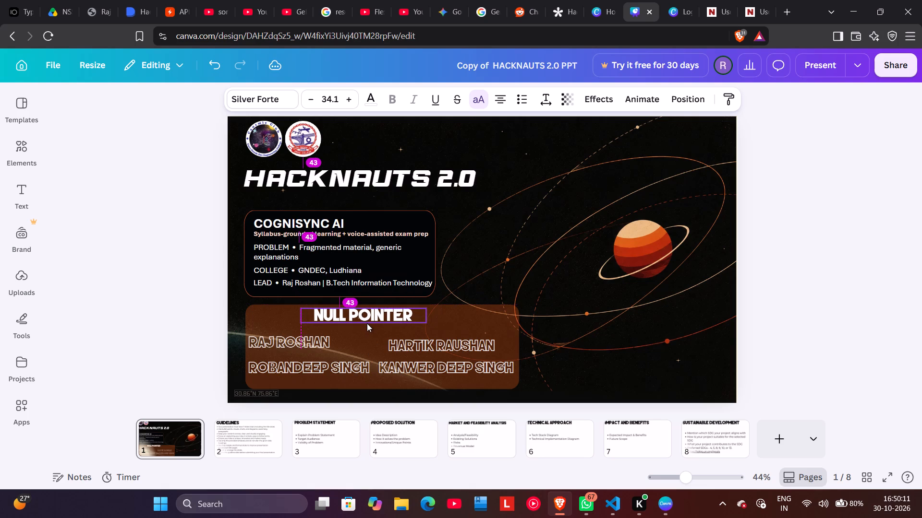
drag(367, 323, 367, 324)
drag(367, 324, 368, 324)
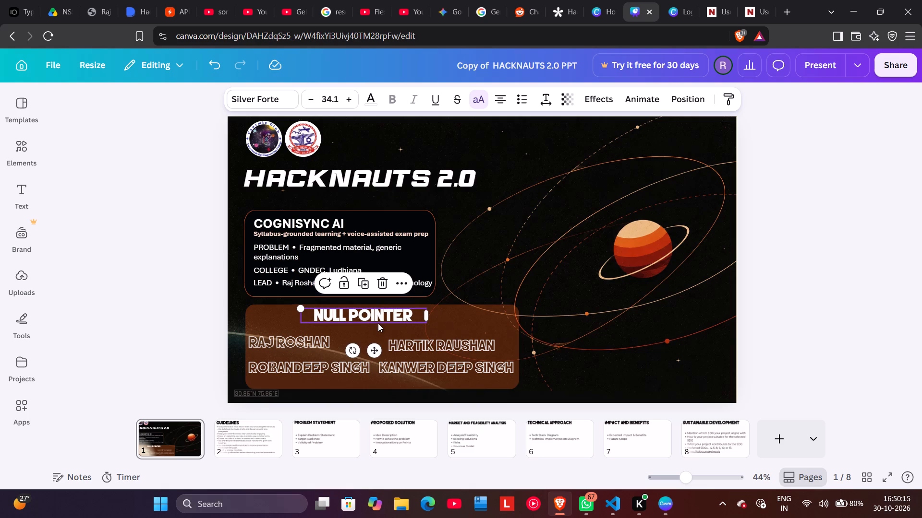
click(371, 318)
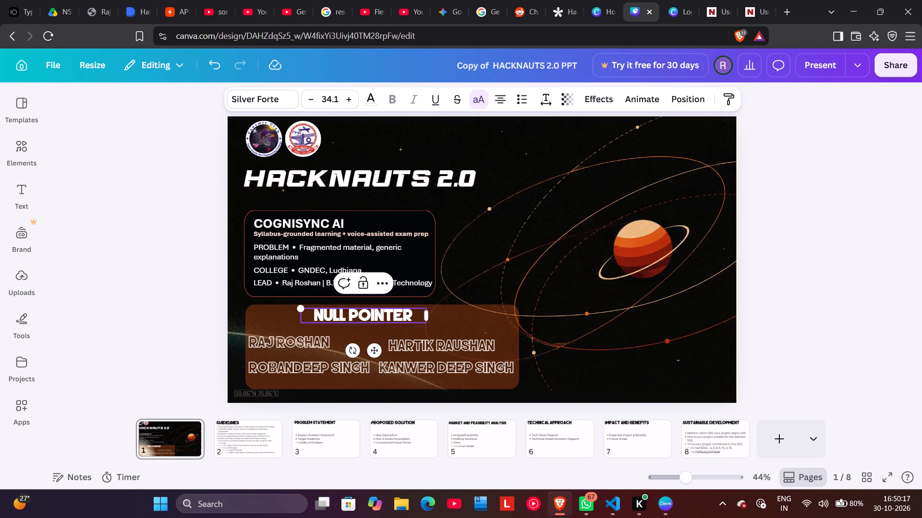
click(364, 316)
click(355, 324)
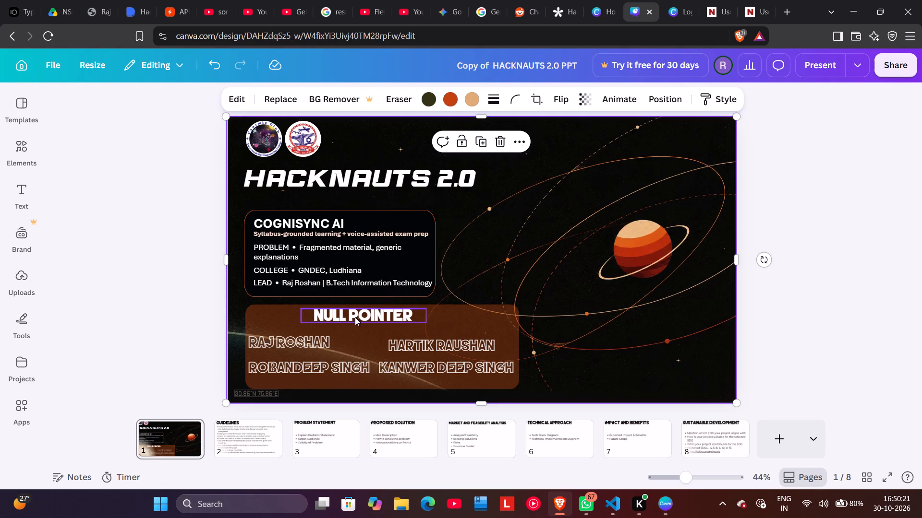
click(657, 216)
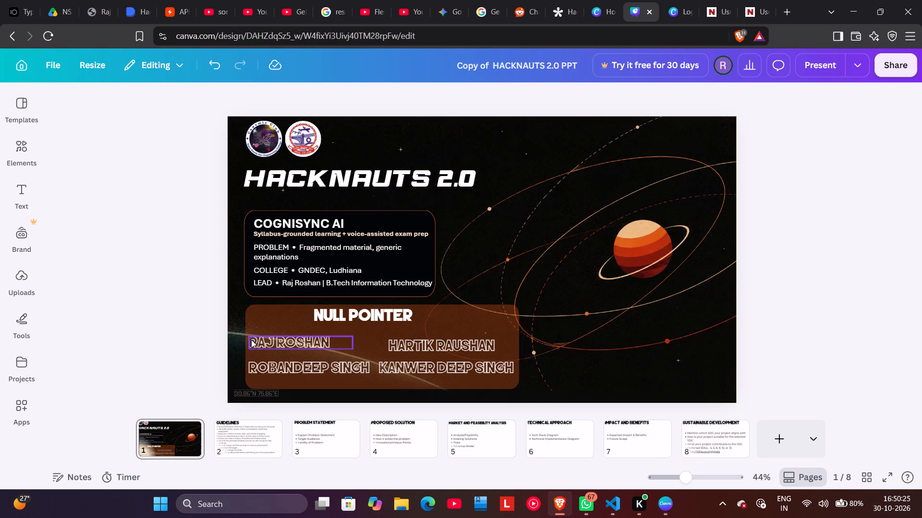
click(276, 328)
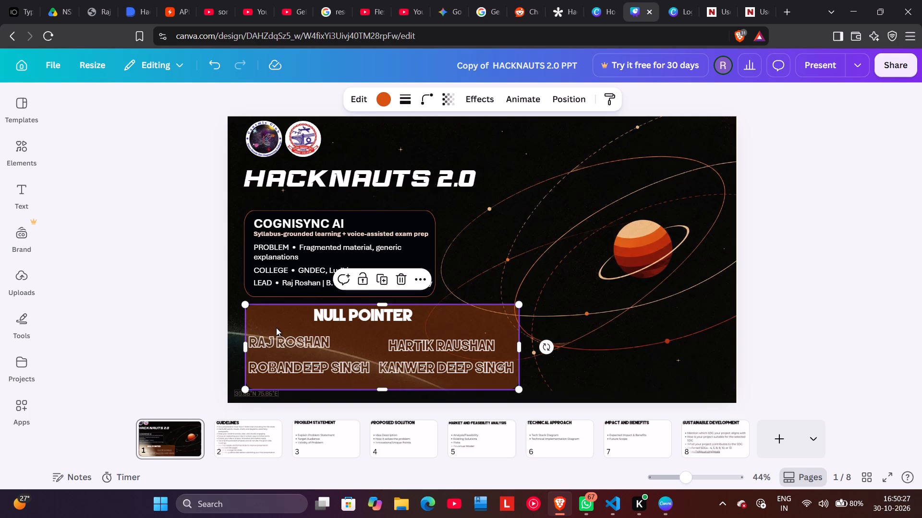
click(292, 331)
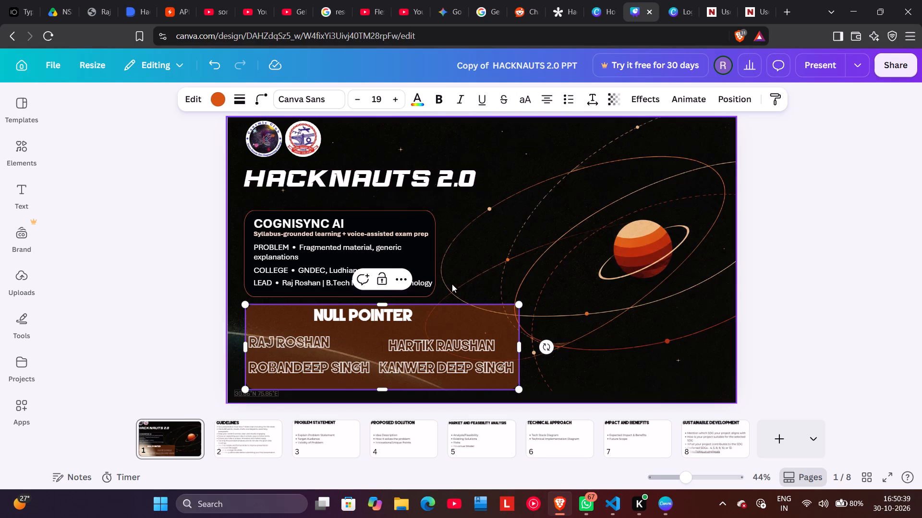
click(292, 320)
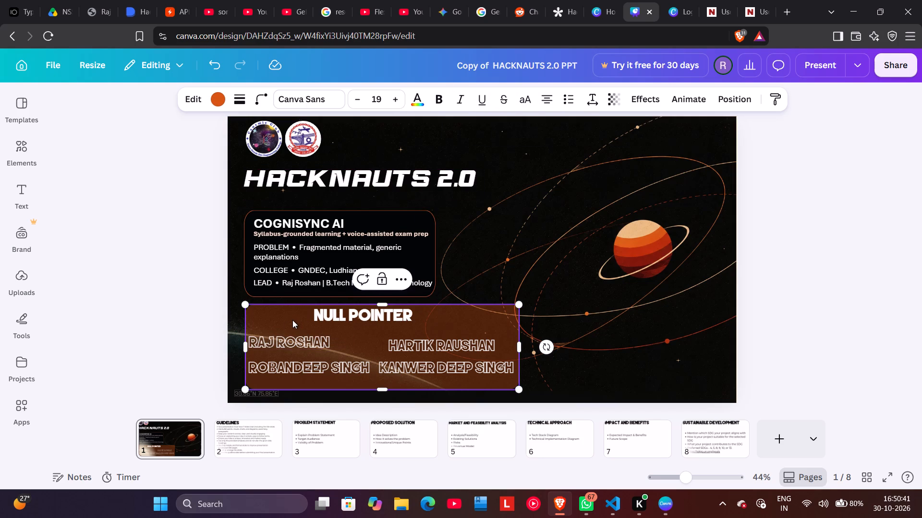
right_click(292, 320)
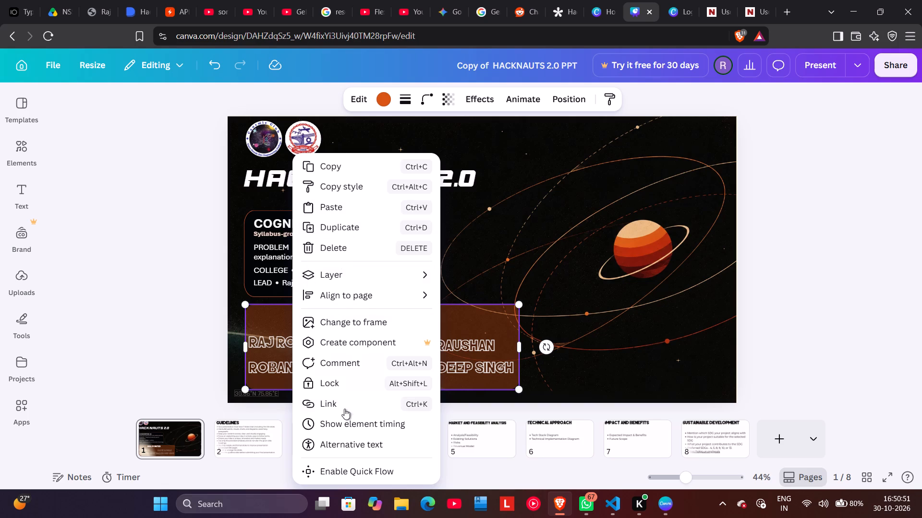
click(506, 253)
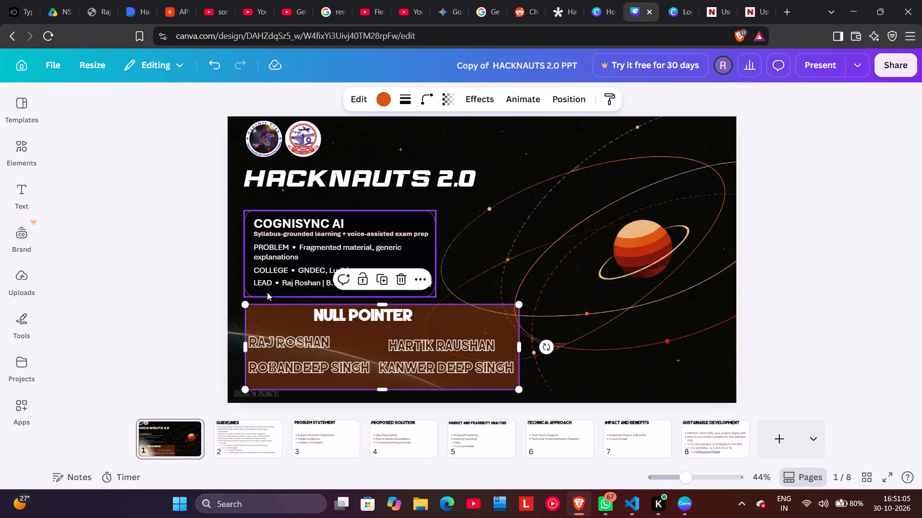
Make the PROBLEM line in the COGNISYNC AI box bold.
click(275, 258)
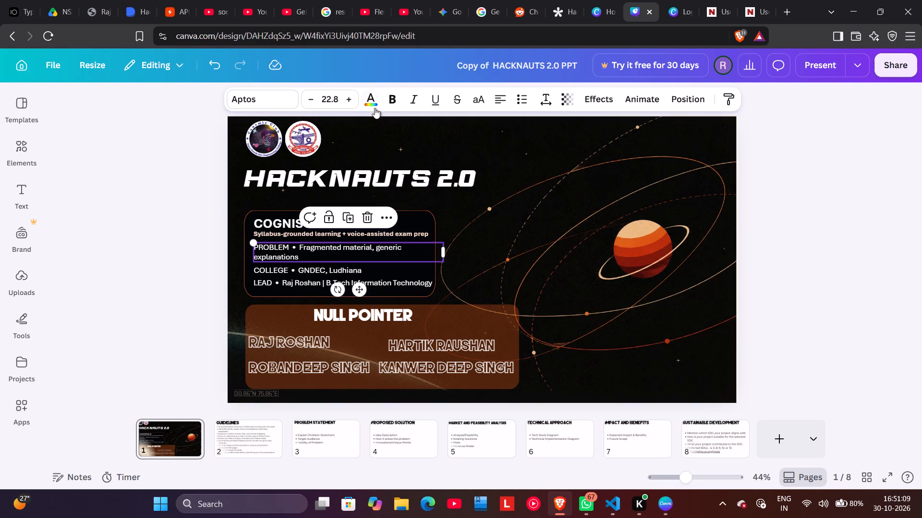
click(300, 252)
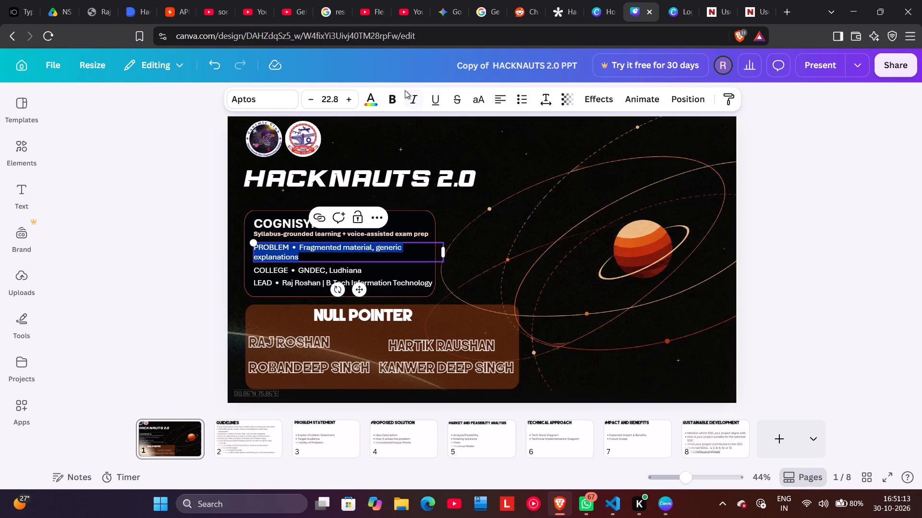
click(389, 101)
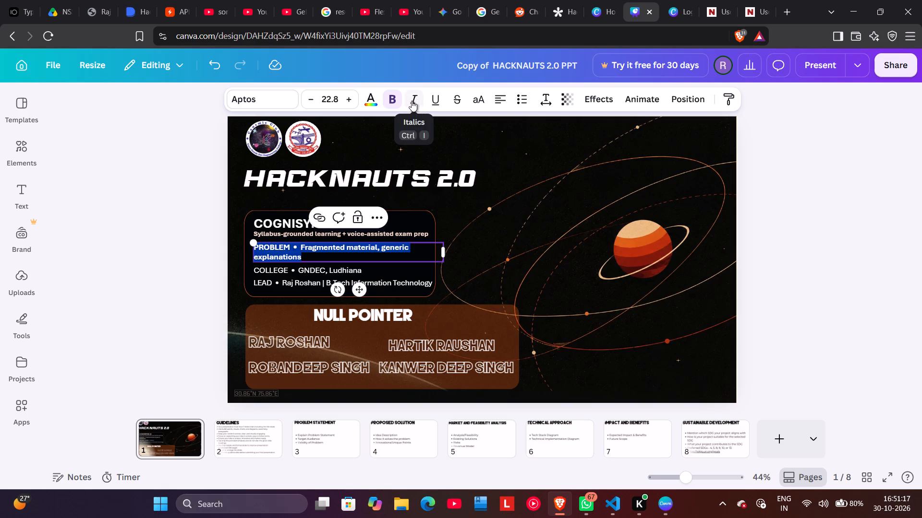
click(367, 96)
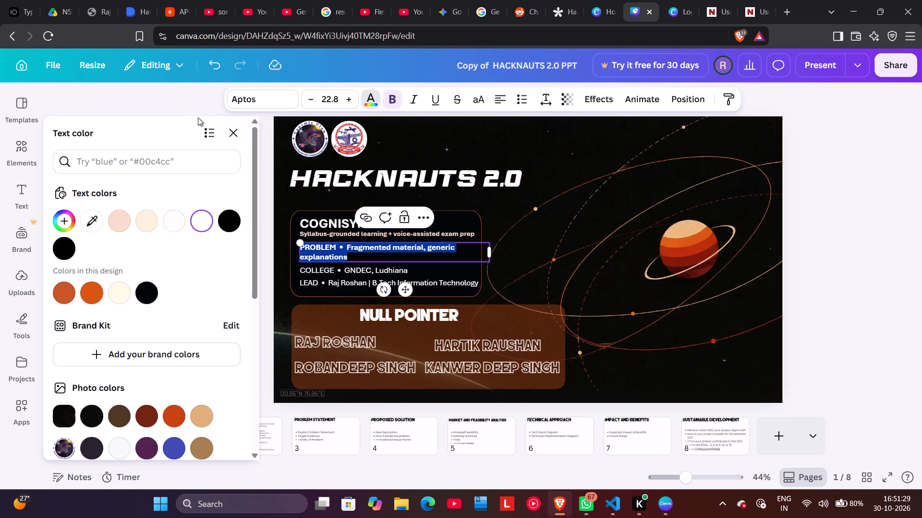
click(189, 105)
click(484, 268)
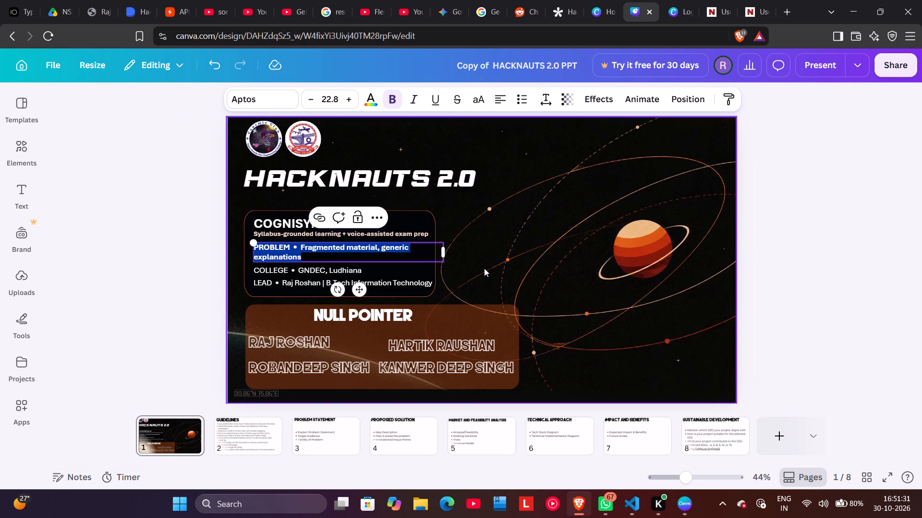
Increase the PROBLEM line's font size to 23.8.
click(348, 249)
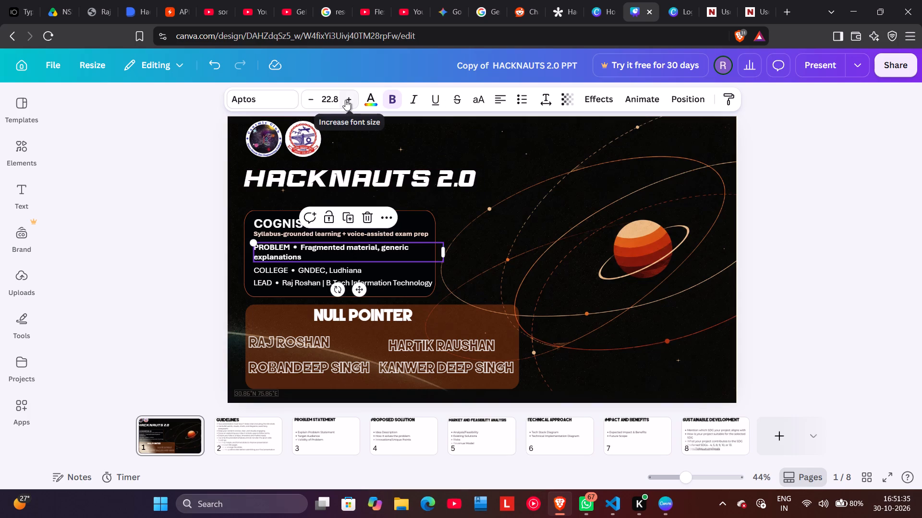
click(346, 99)
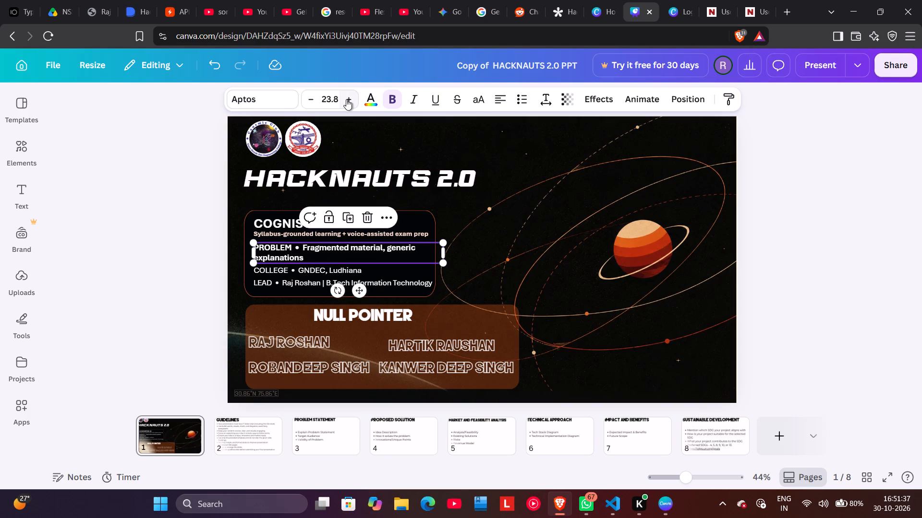
click(351, 149)
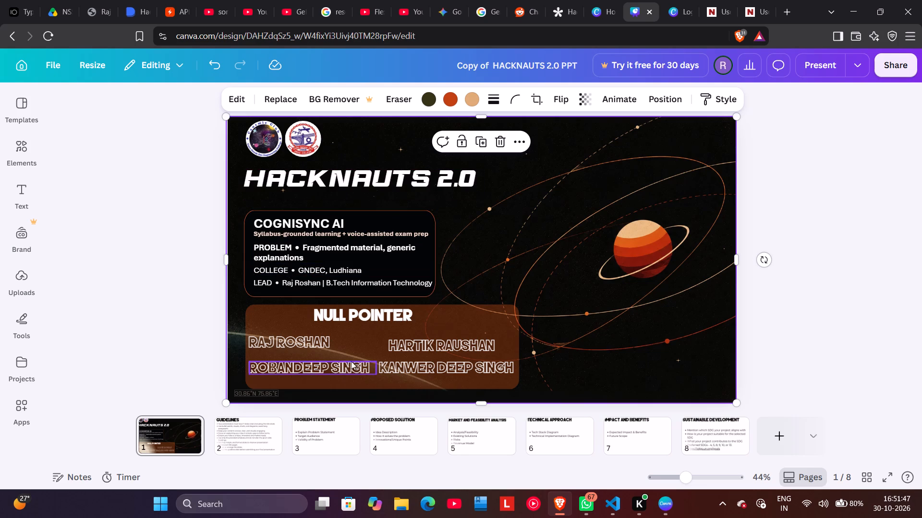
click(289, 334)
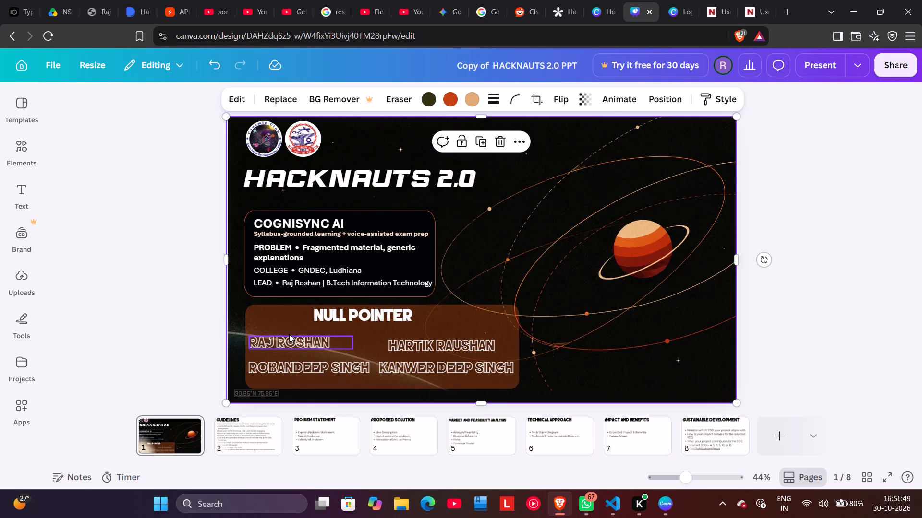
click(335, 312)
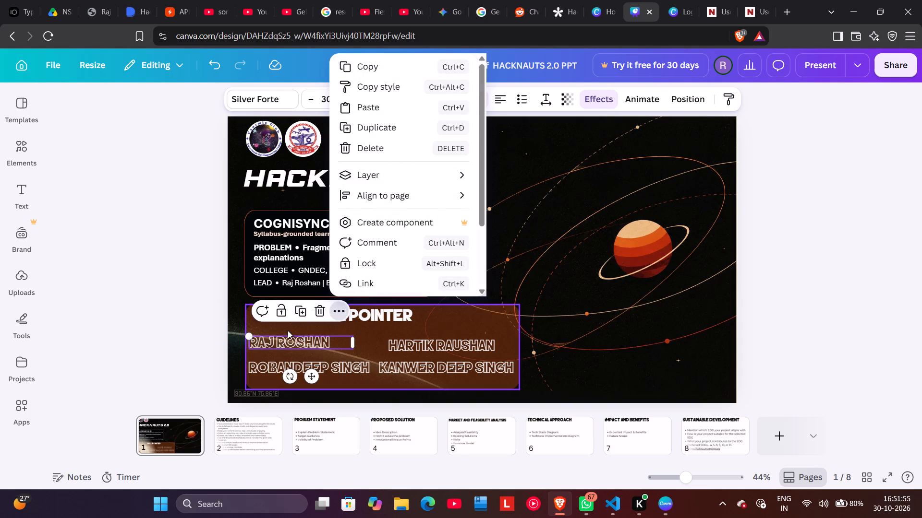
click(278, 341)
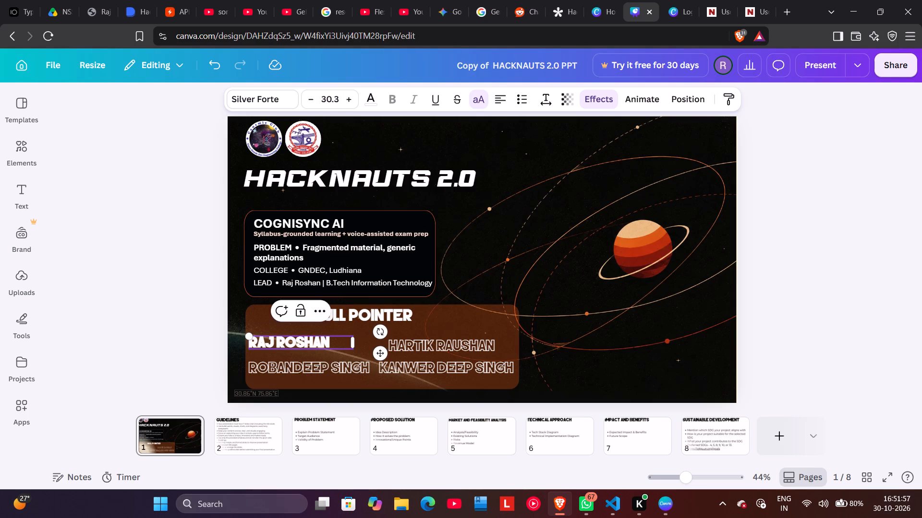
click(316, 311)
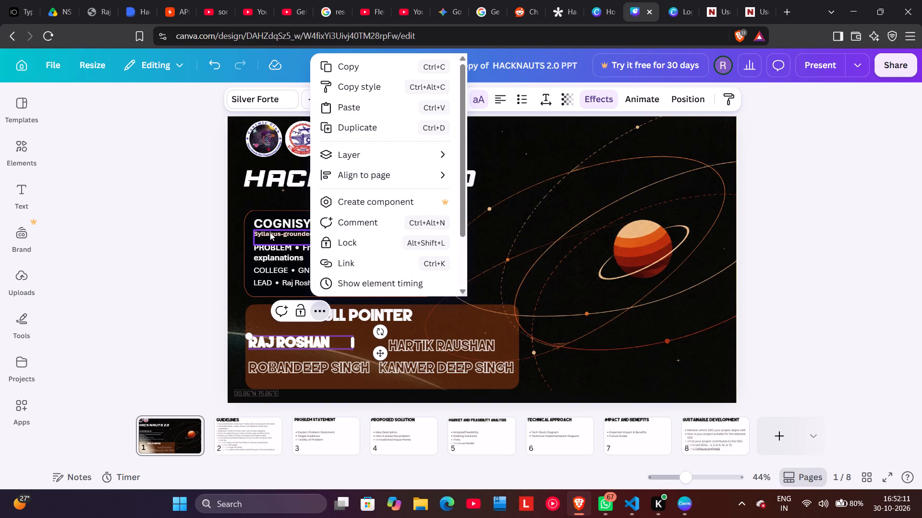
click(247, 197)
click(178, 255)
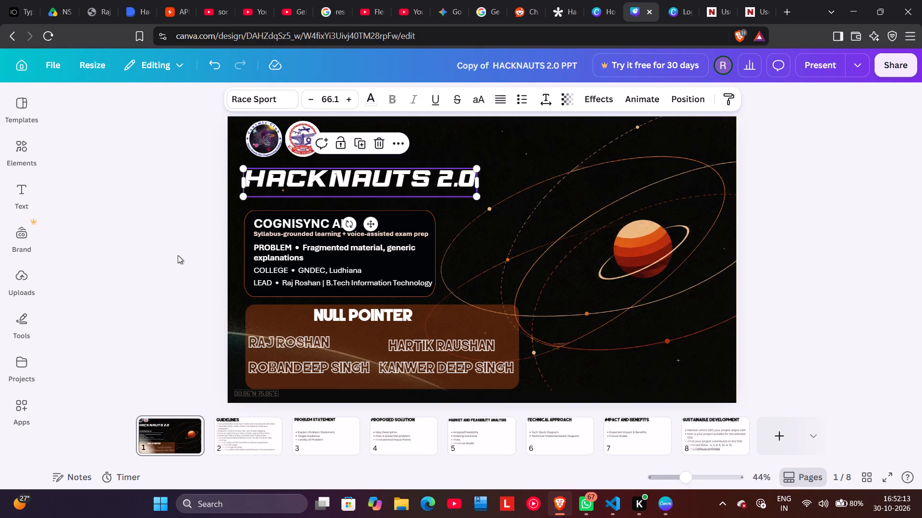
Insert the label "team lead" before the first member name under the NULL POINTER heading.
click(302, 336)
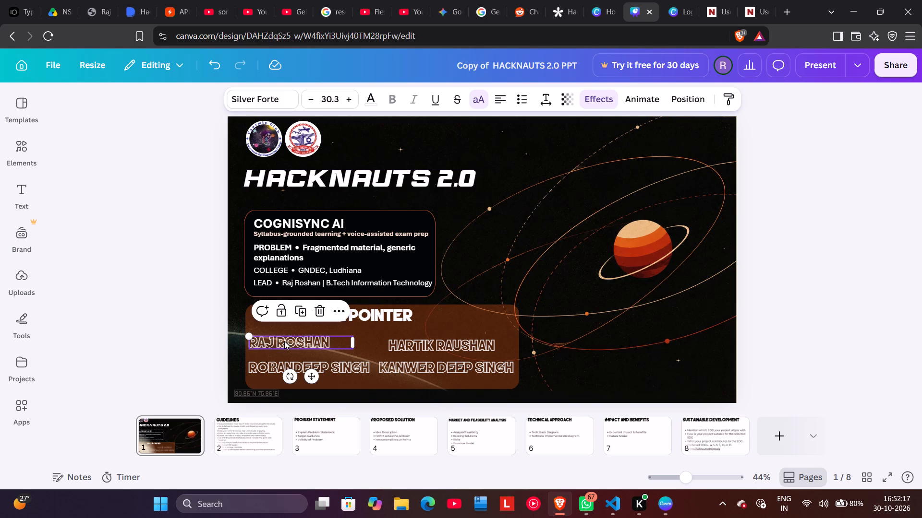
click(284, 341)
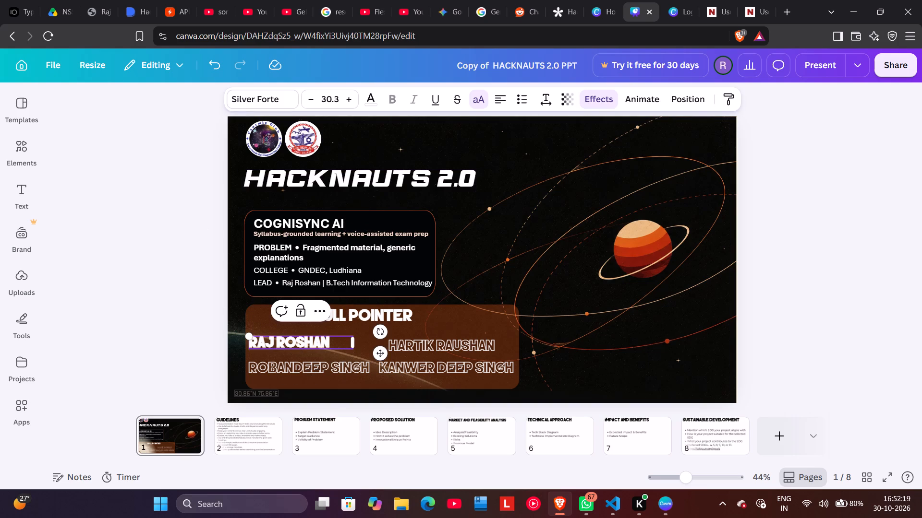
key(Left)
key(Left)
key(Left)
key(Left)
key(Left)
text(team)
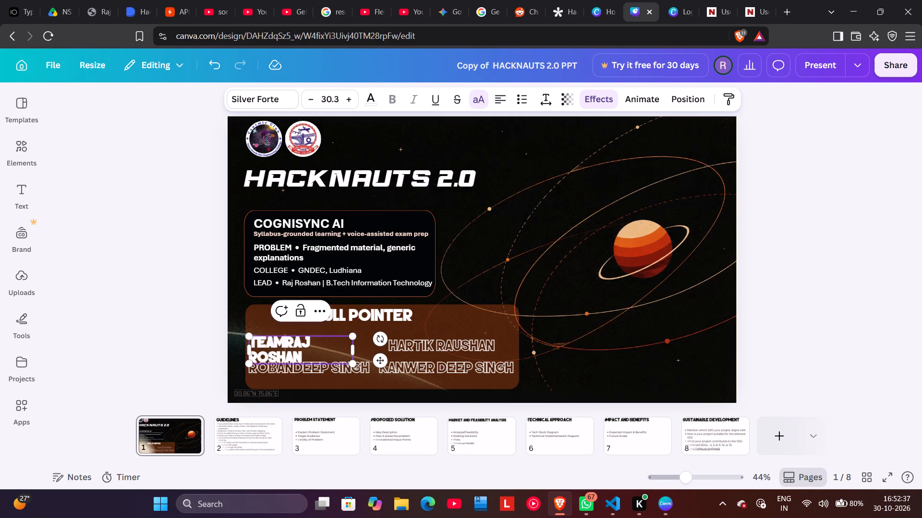
key(space)
text(lea)
key(d)
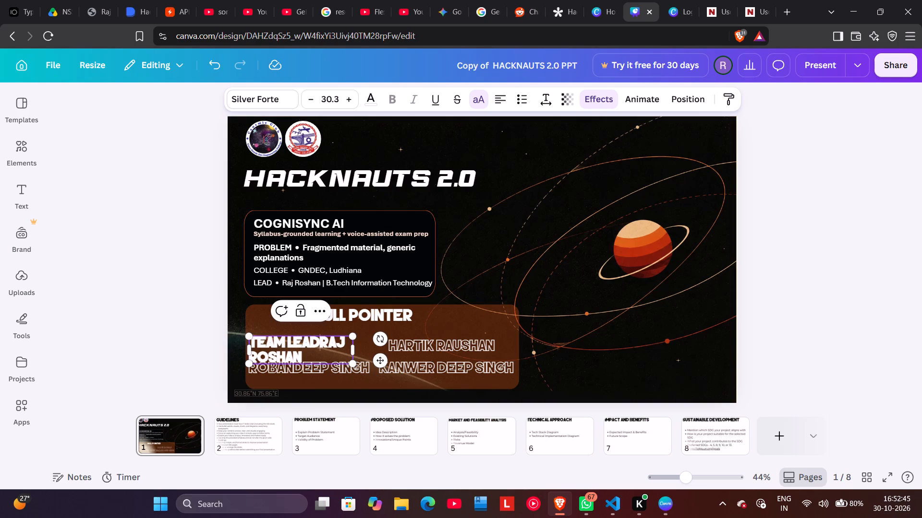
Set the font size of the TEAM LEAD label to 32.3.
drag(317, 340, 262, 341)
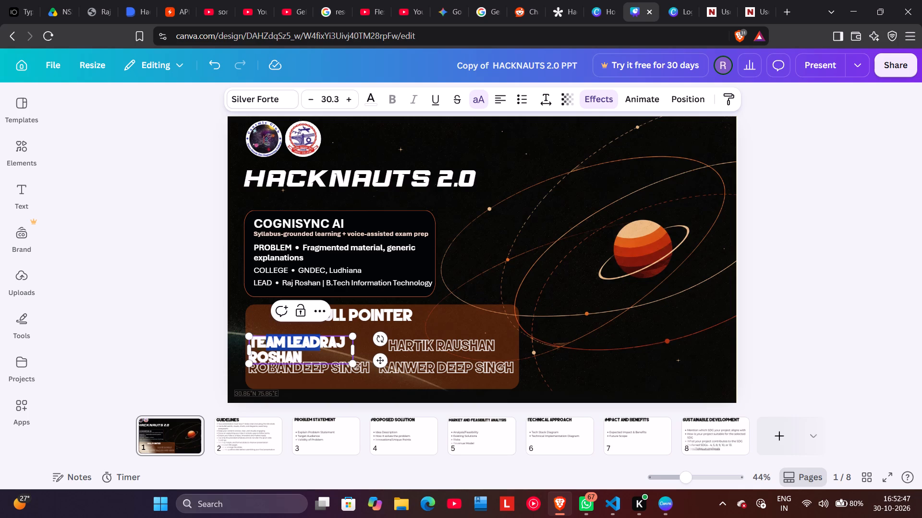
drag(262, 341, 242, 344)
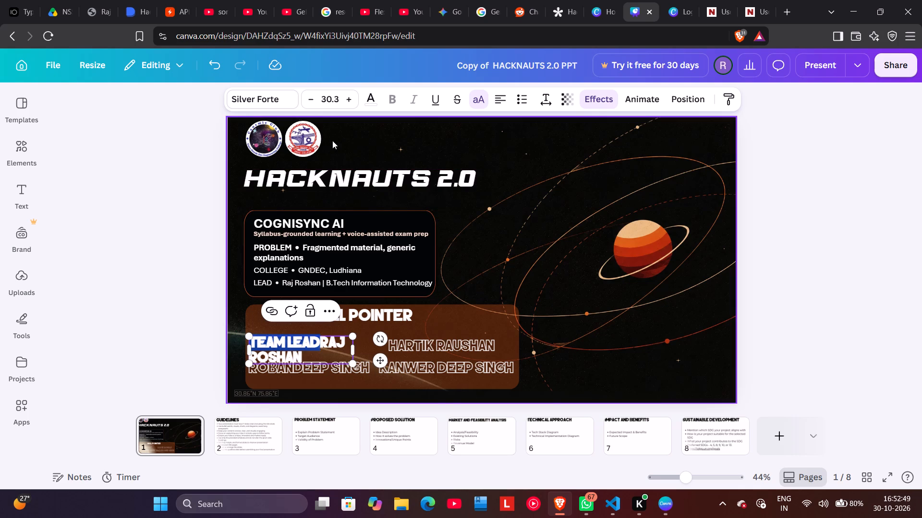
click(315, 101)
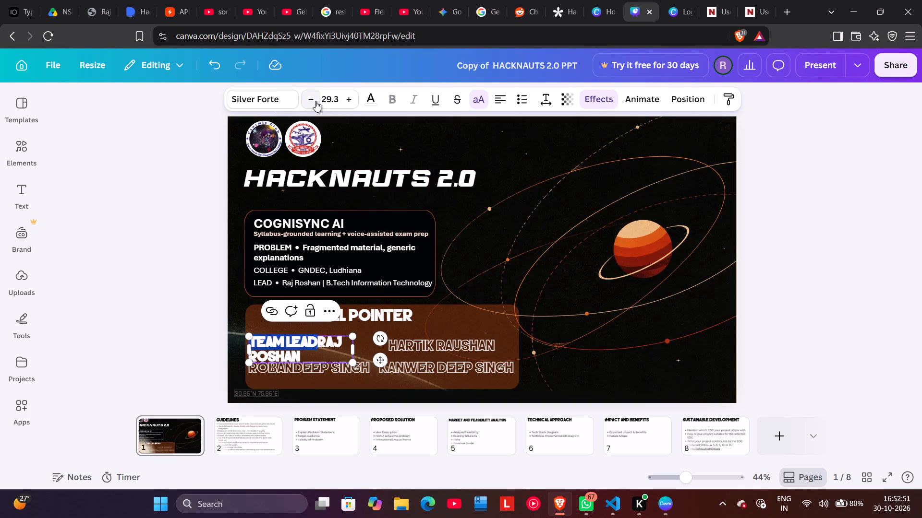
click(315, 101)
click(315, 101)
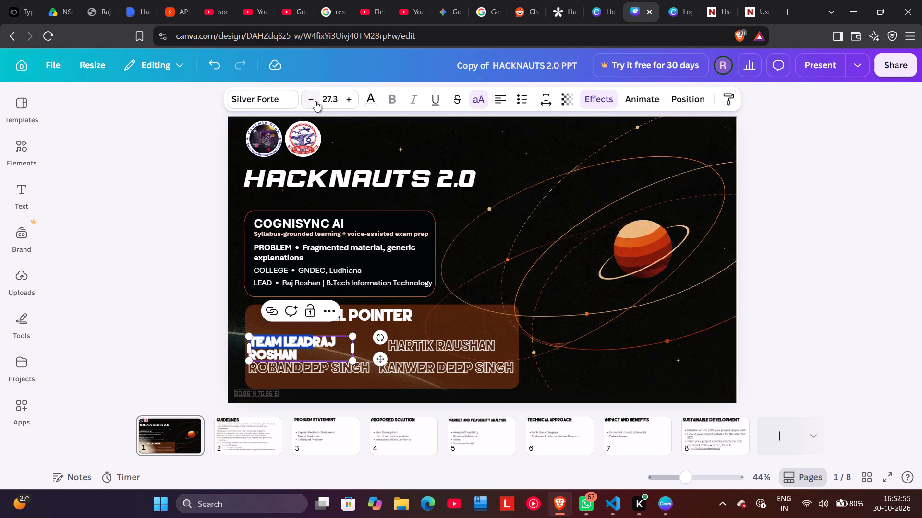
click(349, 94)
click(349, 94)
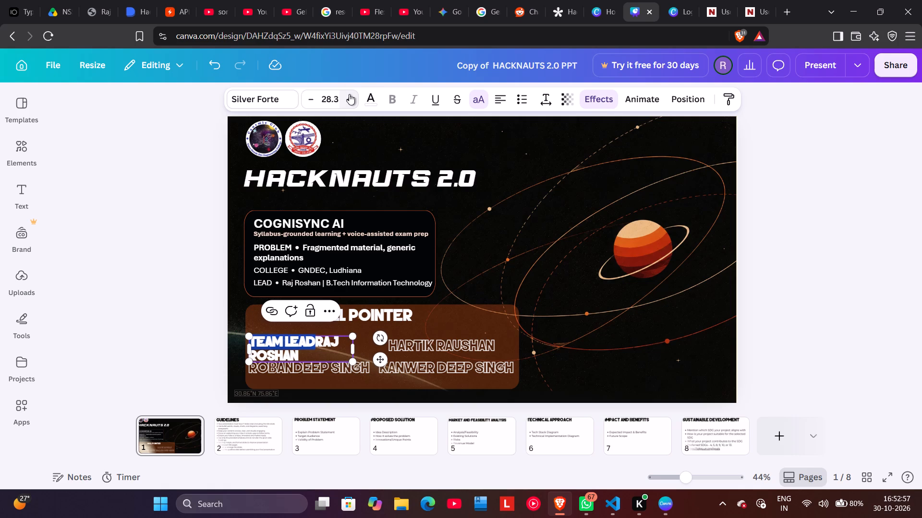
click(349, 94)
click(349, 94)
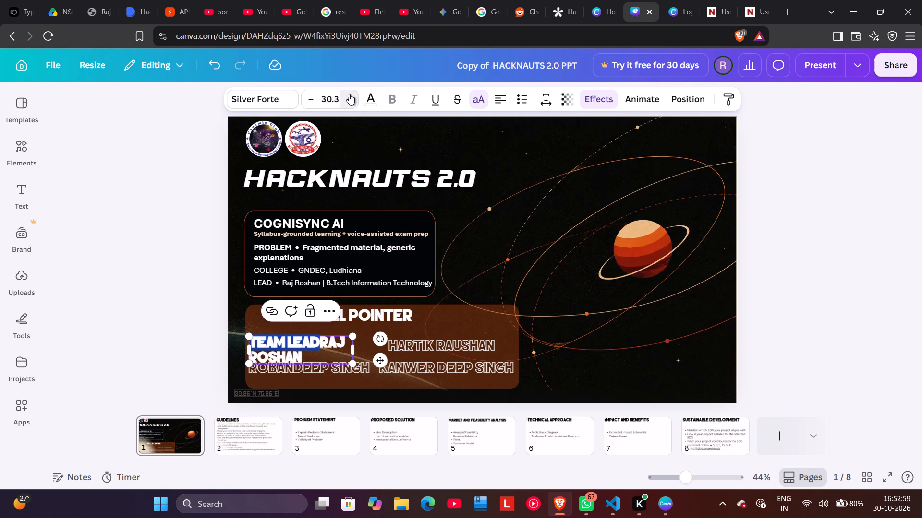
click(349, 94)
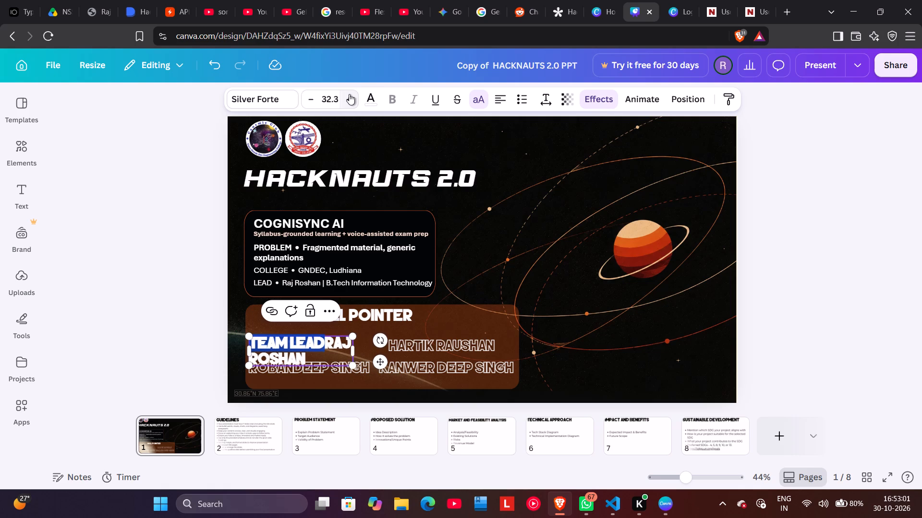
click(349, 94)
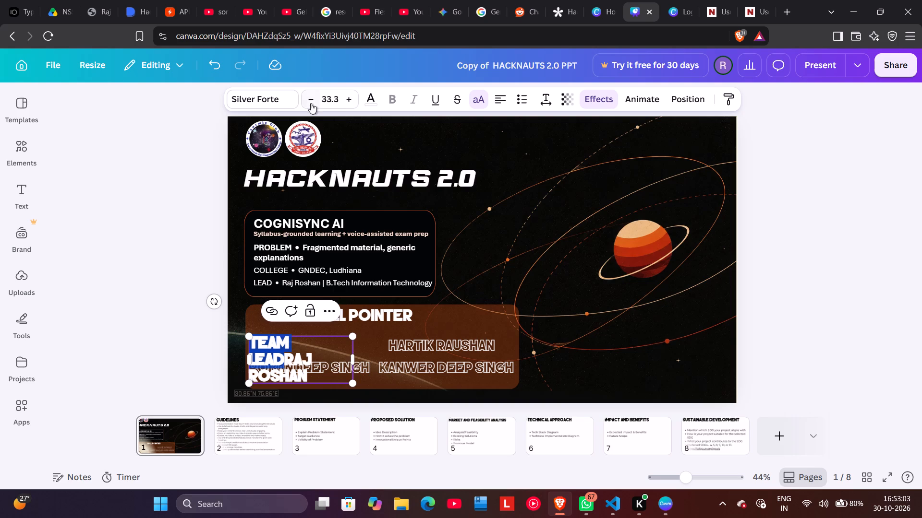
click(313, 98)
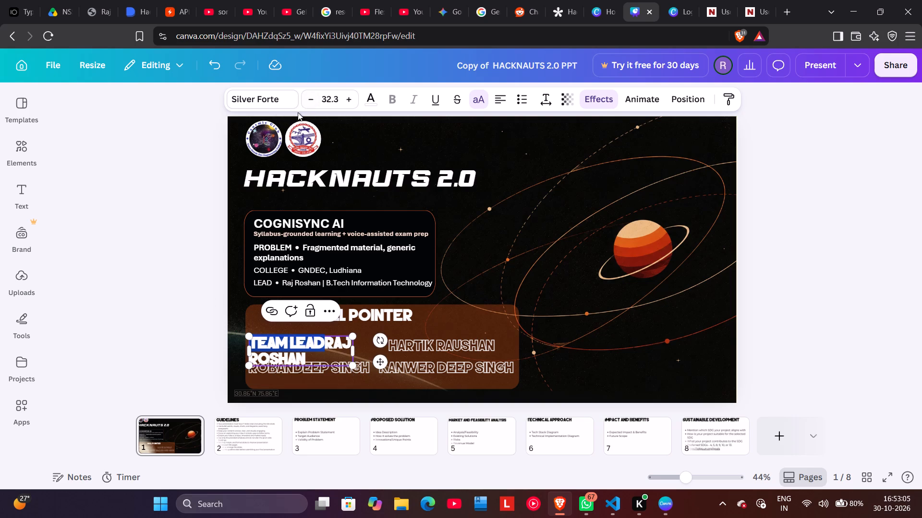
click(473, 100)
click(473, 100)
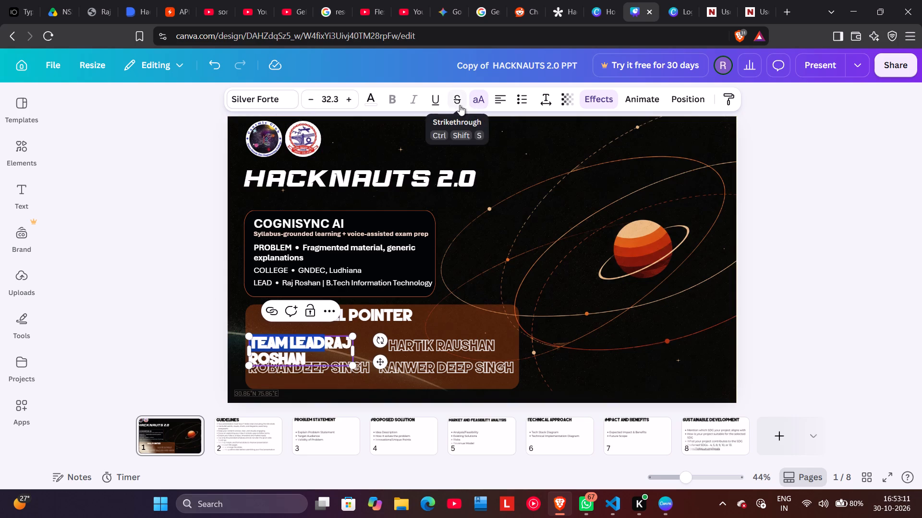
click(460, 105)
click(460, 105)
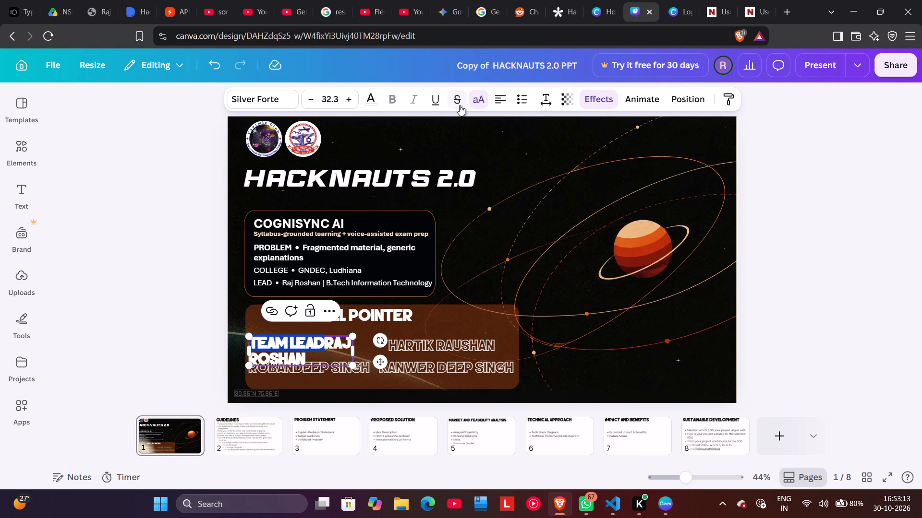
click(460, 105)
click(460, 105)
Underline the TEAM LEAD label.
click(436, 97)
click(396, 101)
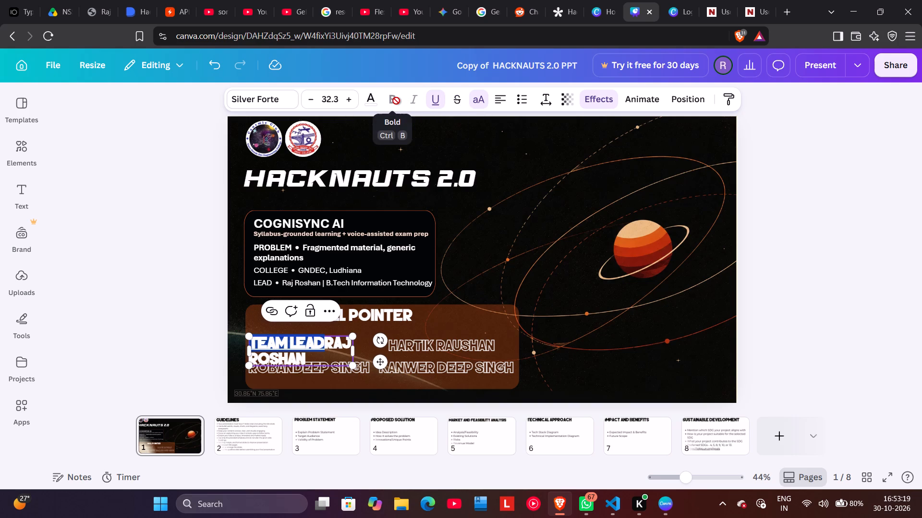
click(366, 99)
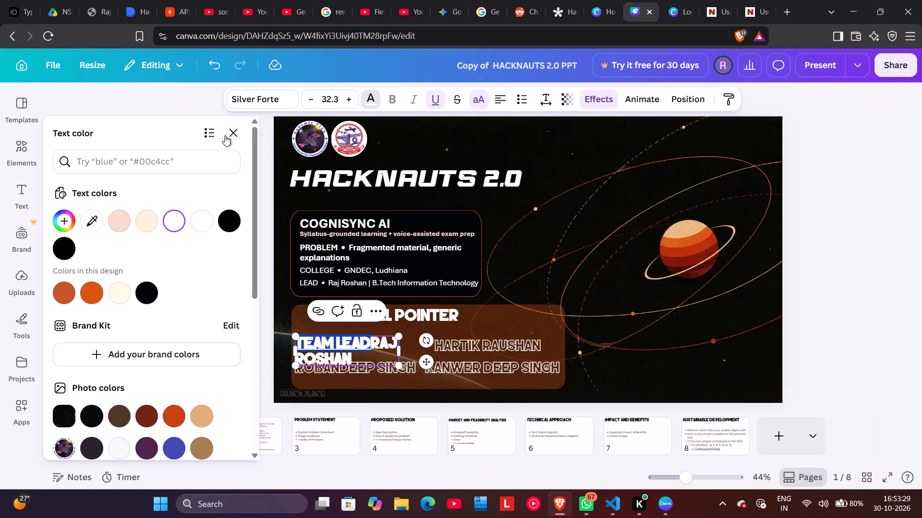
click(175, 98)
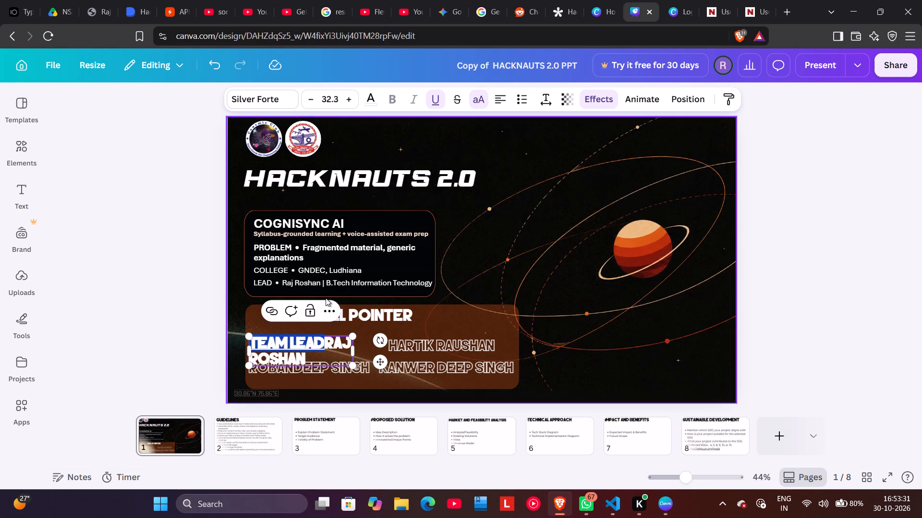
Insert a space, an underscore and the letter "d" between the TEAM LEAD label and the member name, and switch off underlining.
click(321, 346)
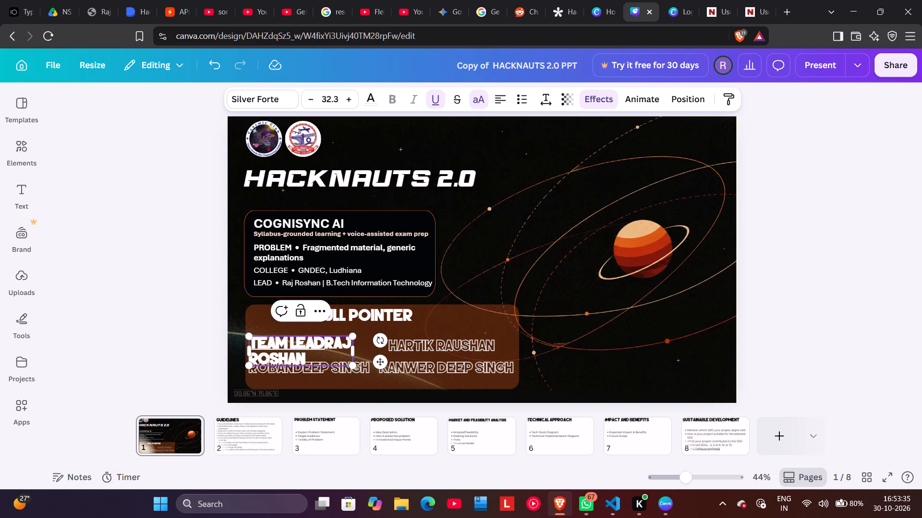
key(space)
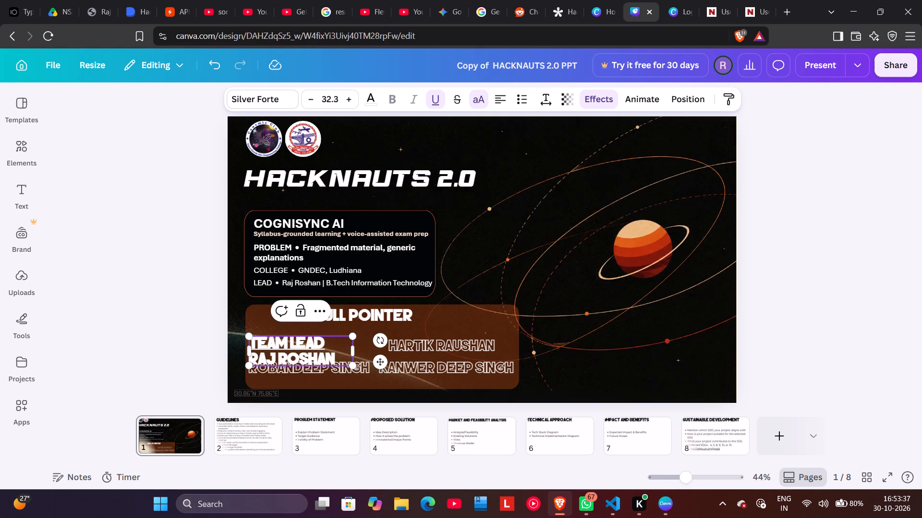
key(shift+underscore)
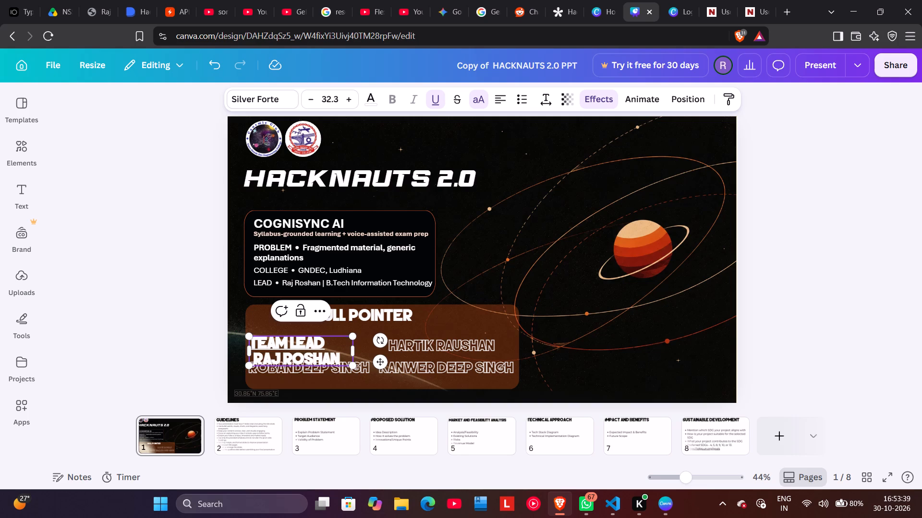
key(d)
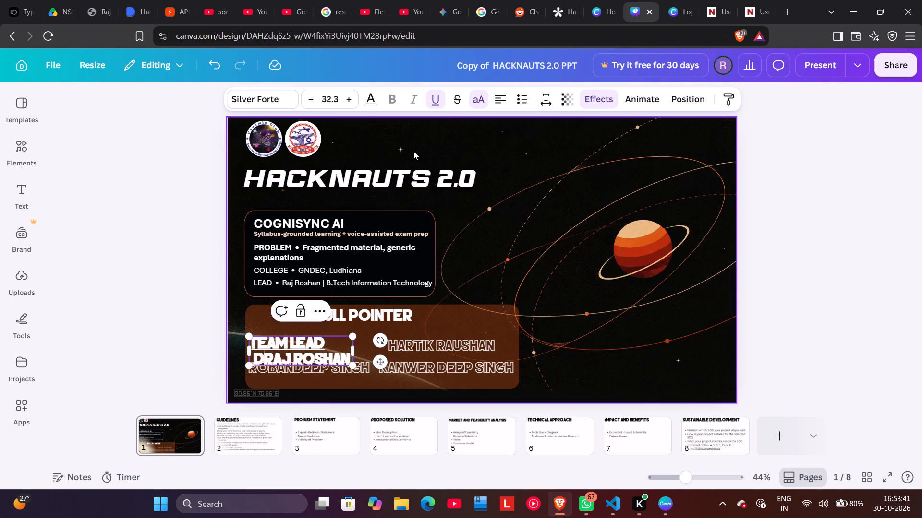
click(444, 106)
Add a space and a dash without underline directly after the TEAM LEAD label.
click(336, 337)
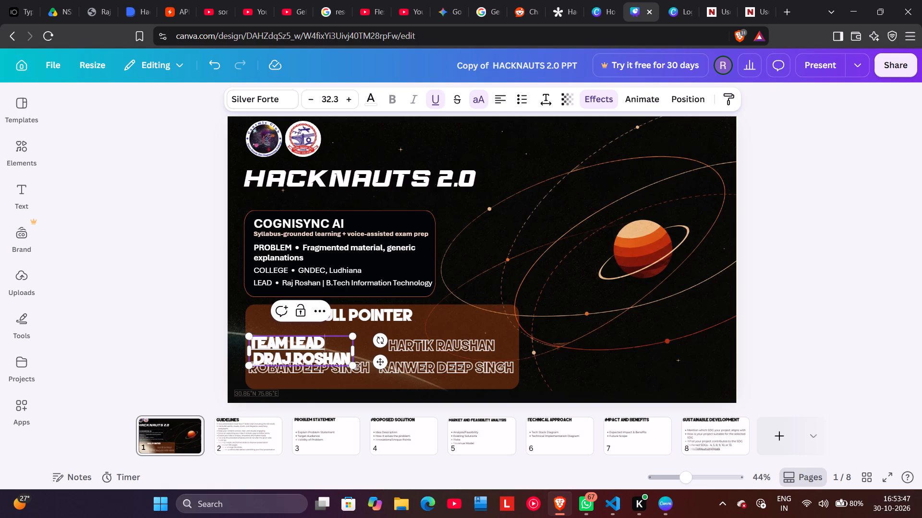
key(space)
text(-)
key(BackSpace)
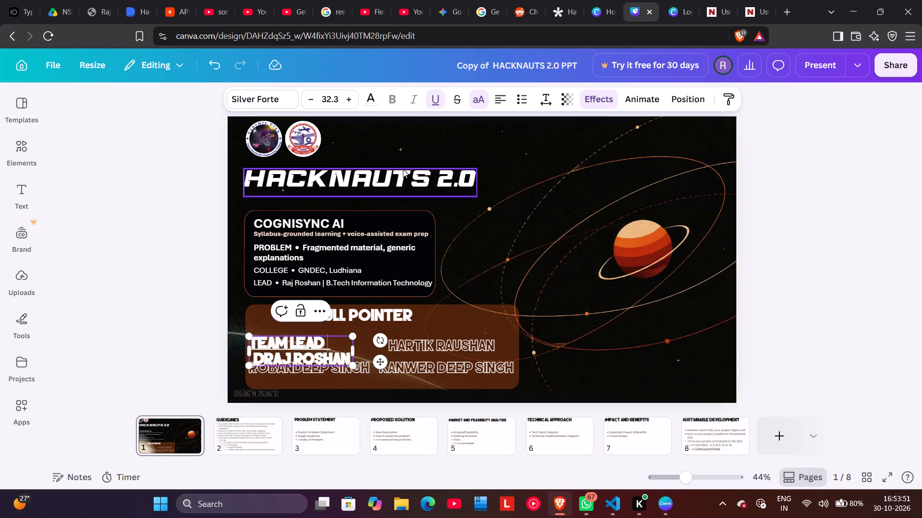
click(435, 100)
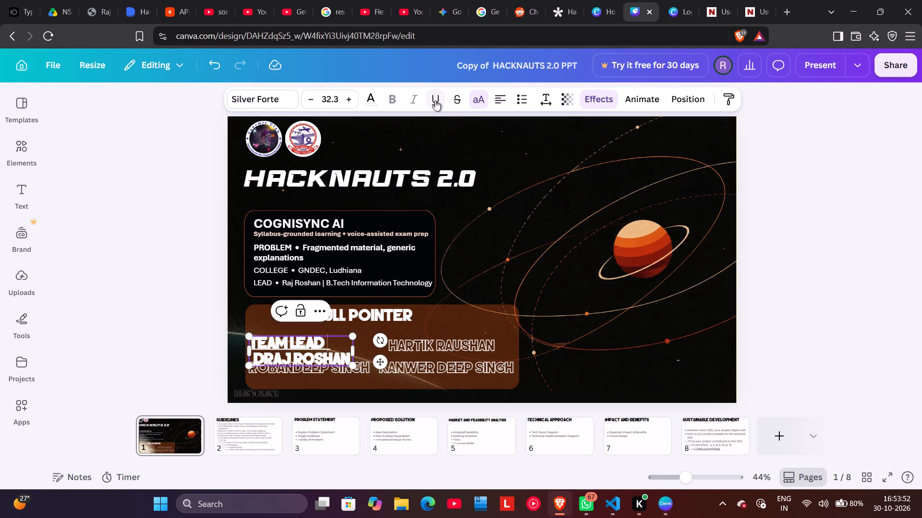
key(minus)
click(582, 250)
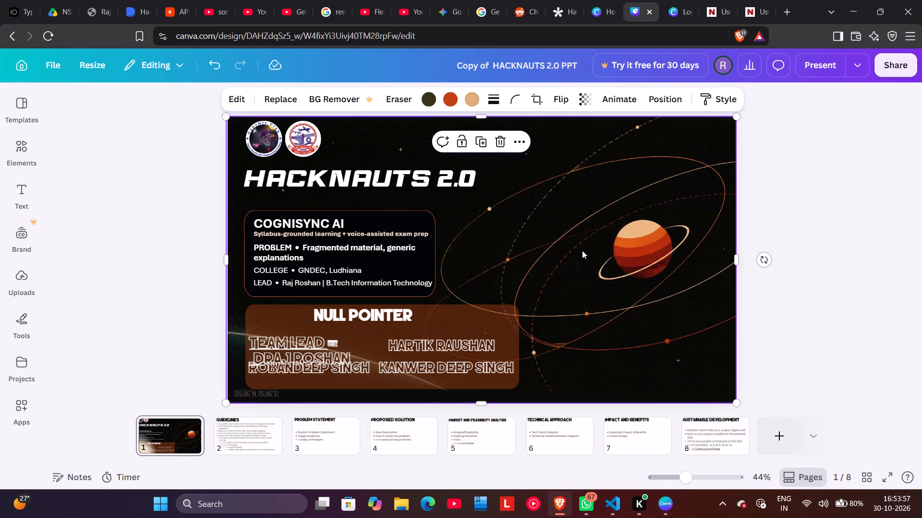
Widen the team lead's text box until the label and member name fit on one line.
click(313, 356)
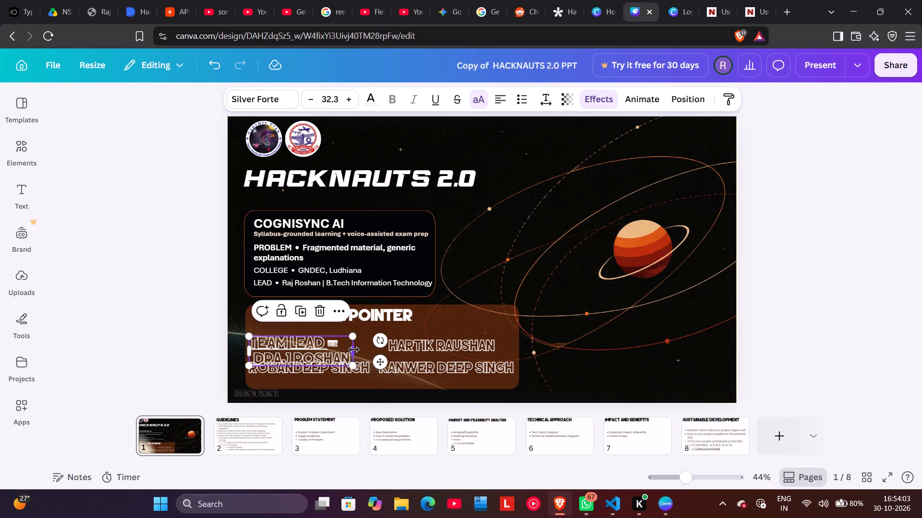
drag(354, 350, 394, 343)
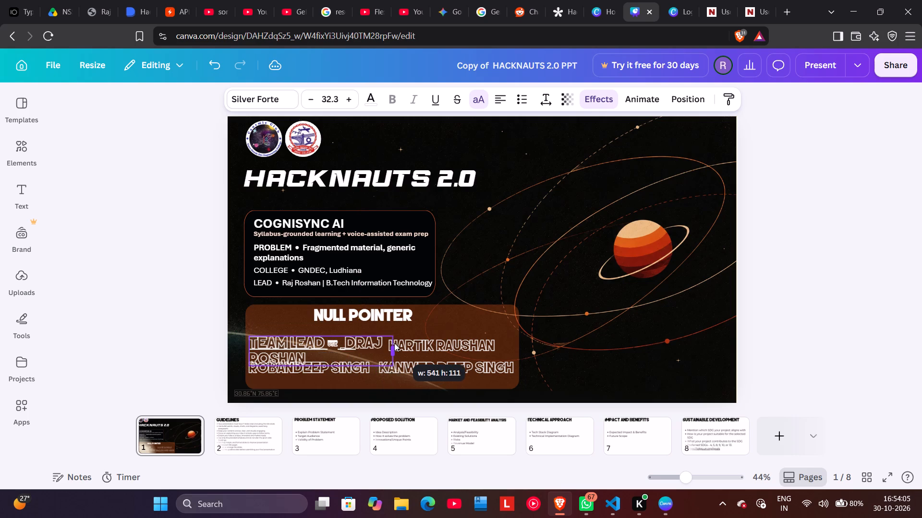
drag(394, 343, 461, 338)
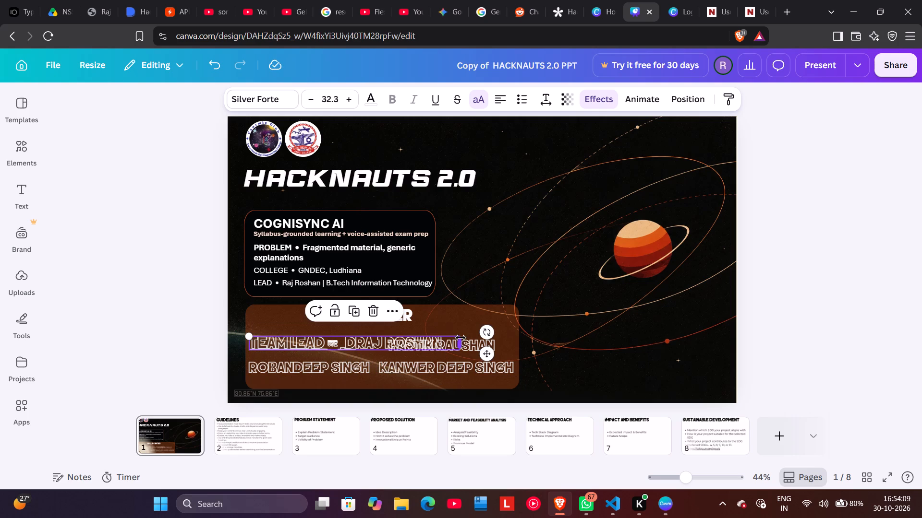
Remove the letter "d", dash and underscore between the TEAM LEAD label and the member name, leaving only spaces.
click(352, 339)
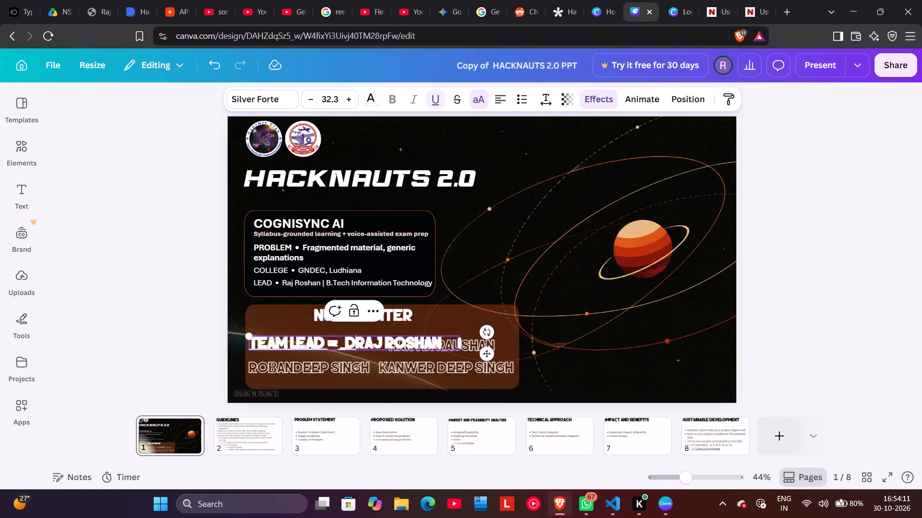
key(BackSpace)
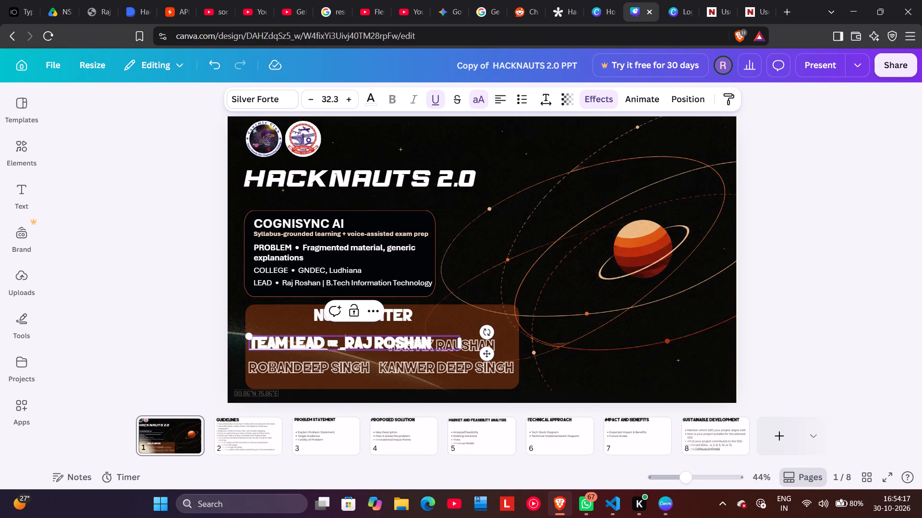
click(340, 339)
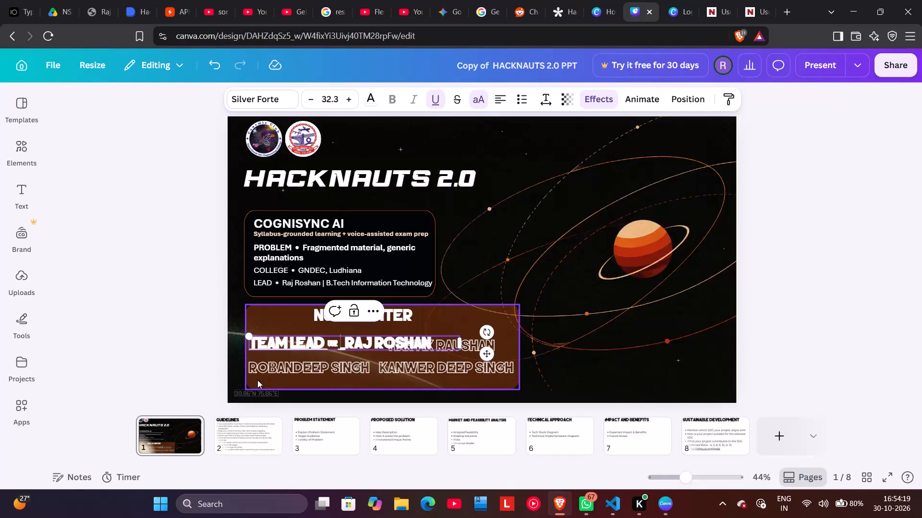
key(BackSpace)
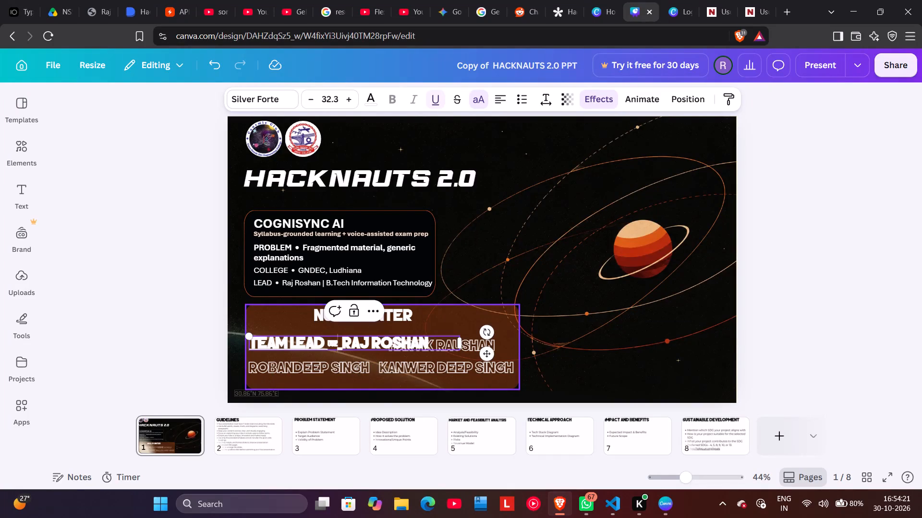
key(BackSpace)
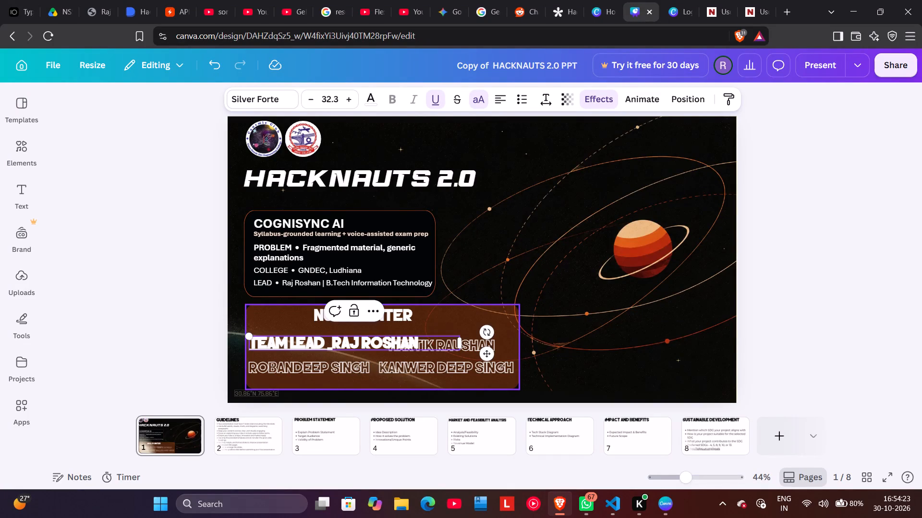
key(Right)
key(BackSpace)
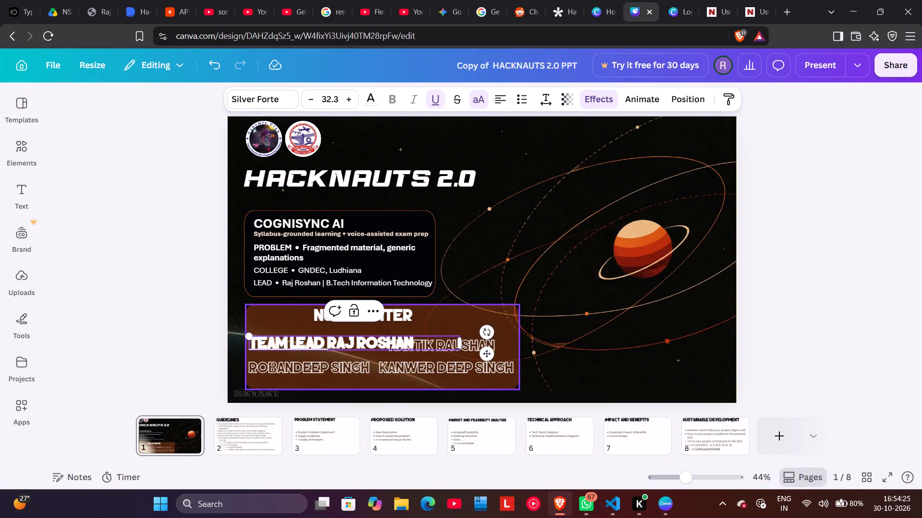
key(space)
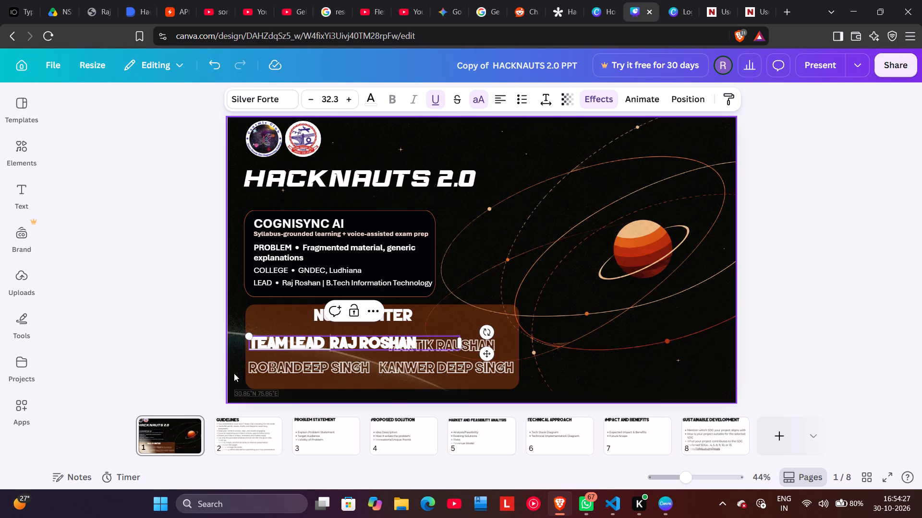
click(237, 300)
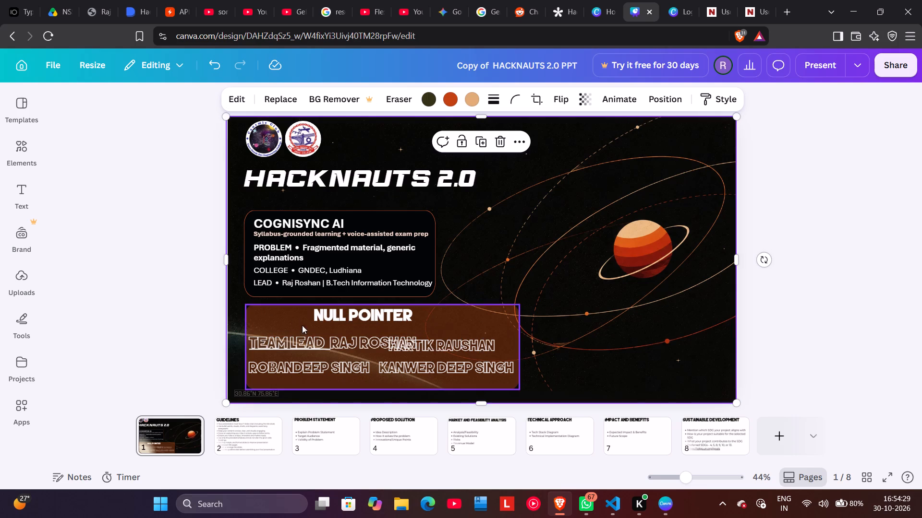
Break the line after TEAM LEAD so the team lead's name sits on a second line below the label.
click(326, 342)
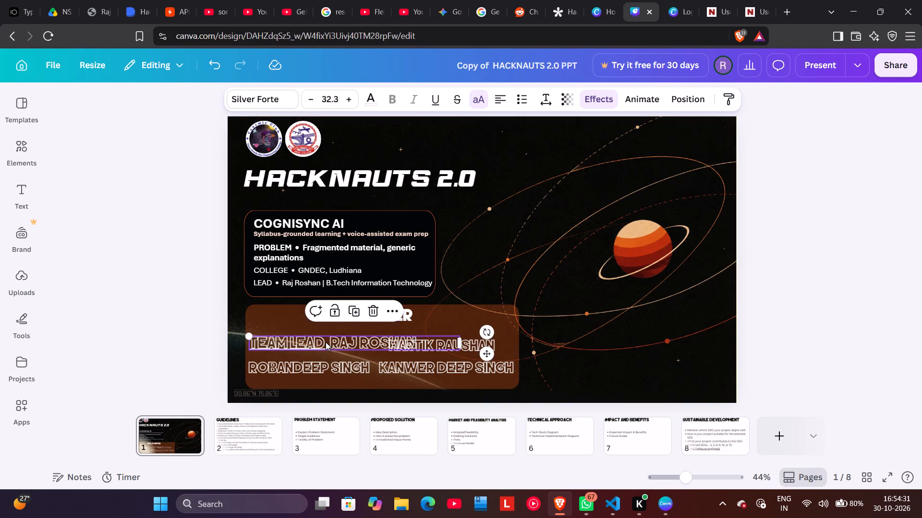
click(324, 342)
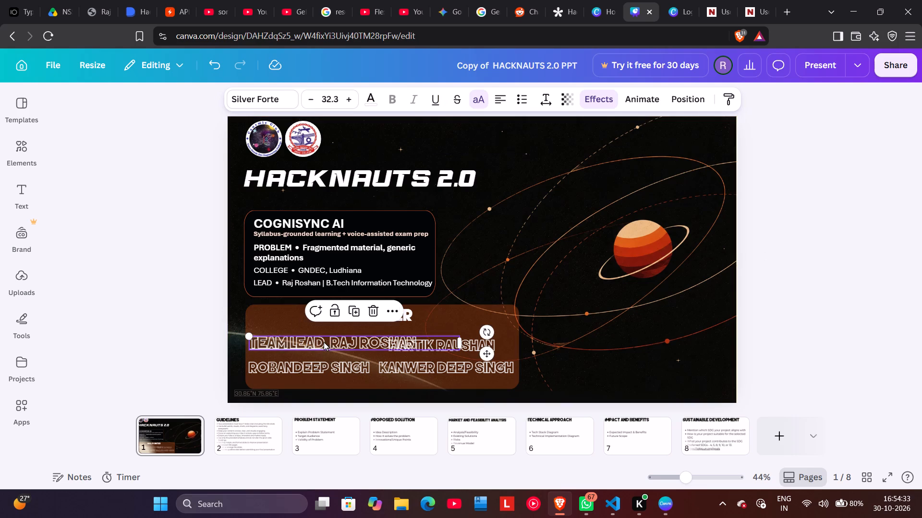
click(324, 342)
click(324, 342)
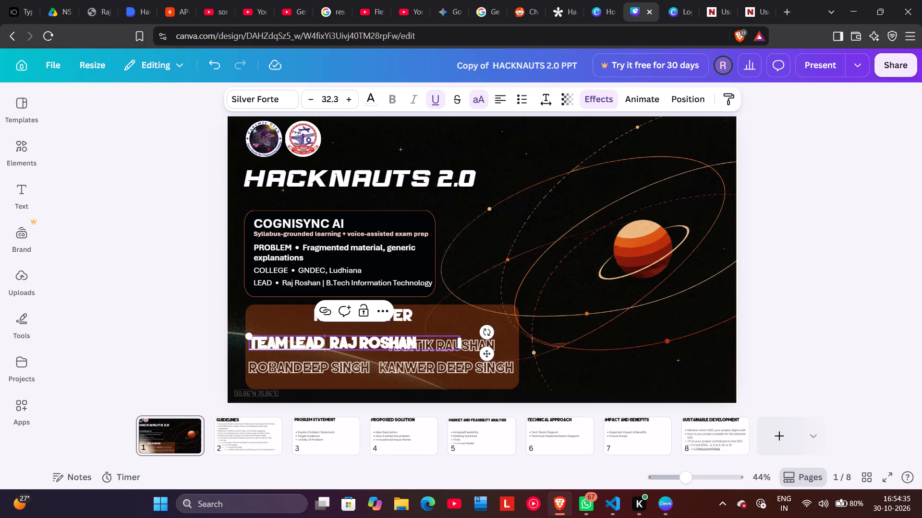
key(Return)
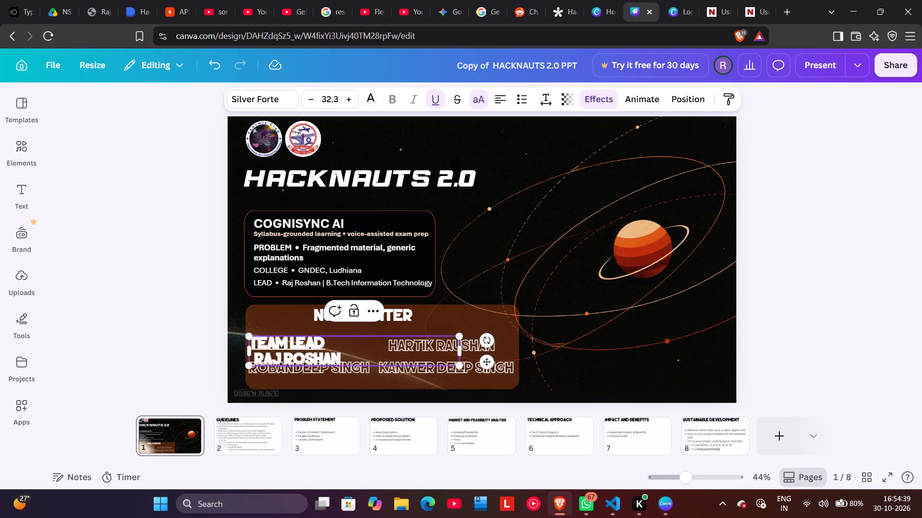
click(352, 336)
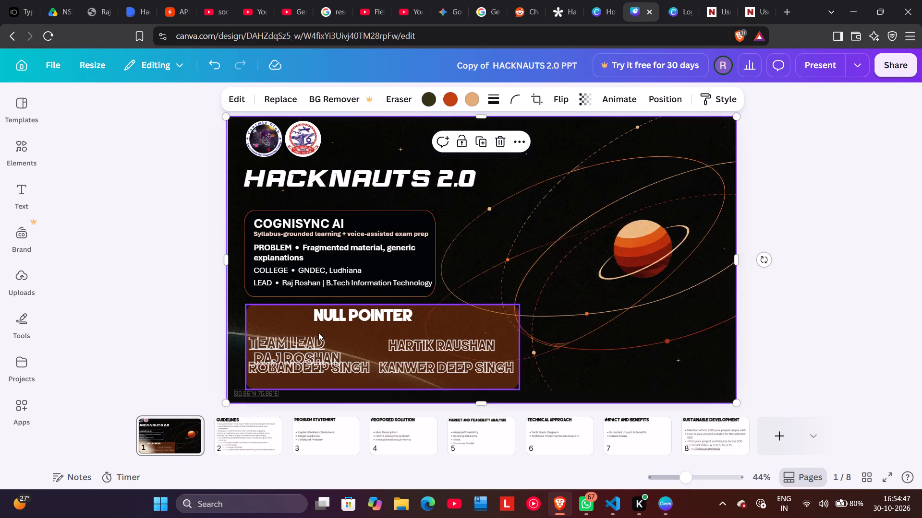
Move the team lead's text box up under NULL POINTER so the name lines up with the neighbouring member's name.
click(308, 342)
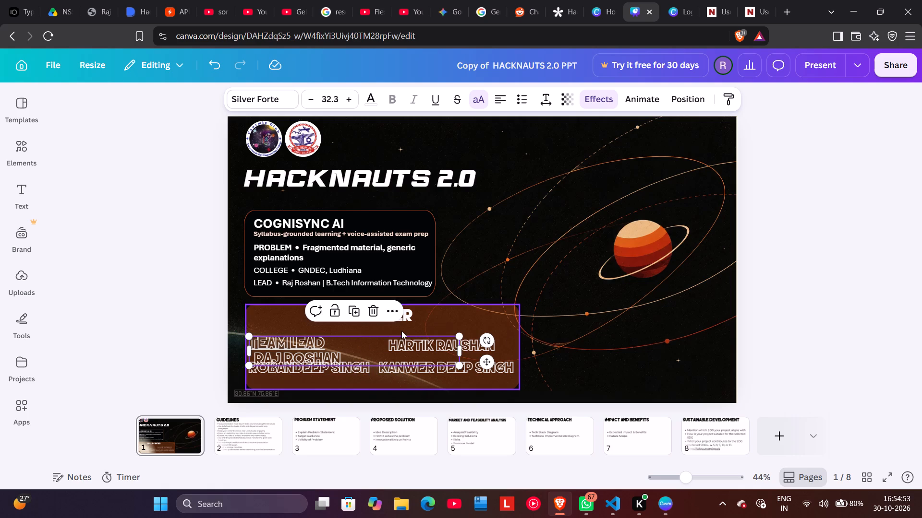
click(315, 339)
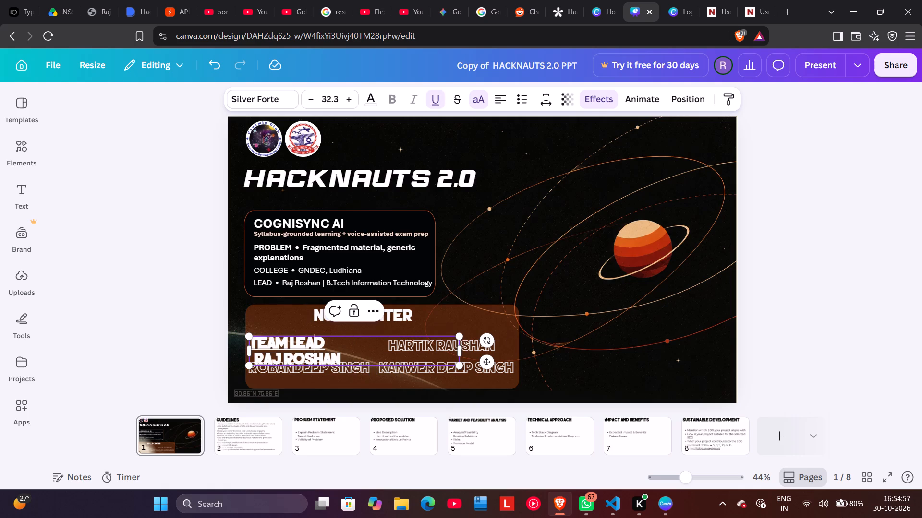
drag(346, 334, 343, 323)
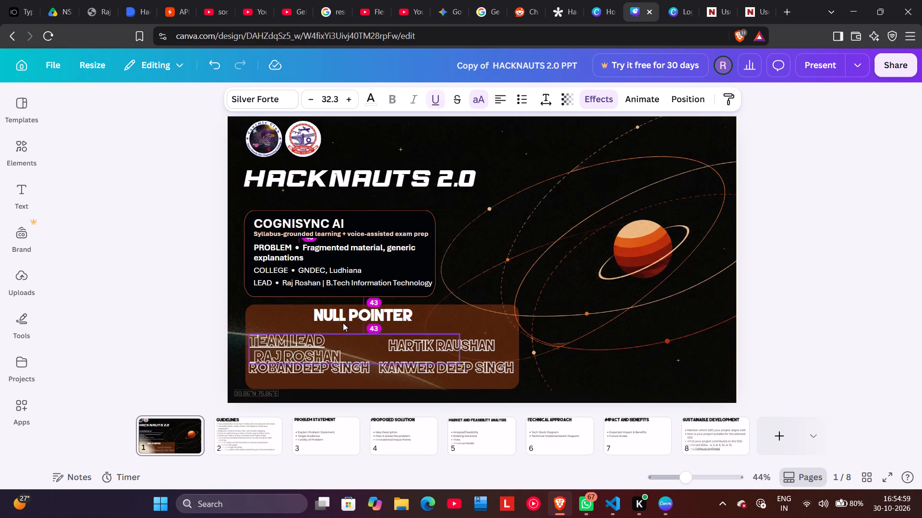
drag(343, 323, 345, 319)
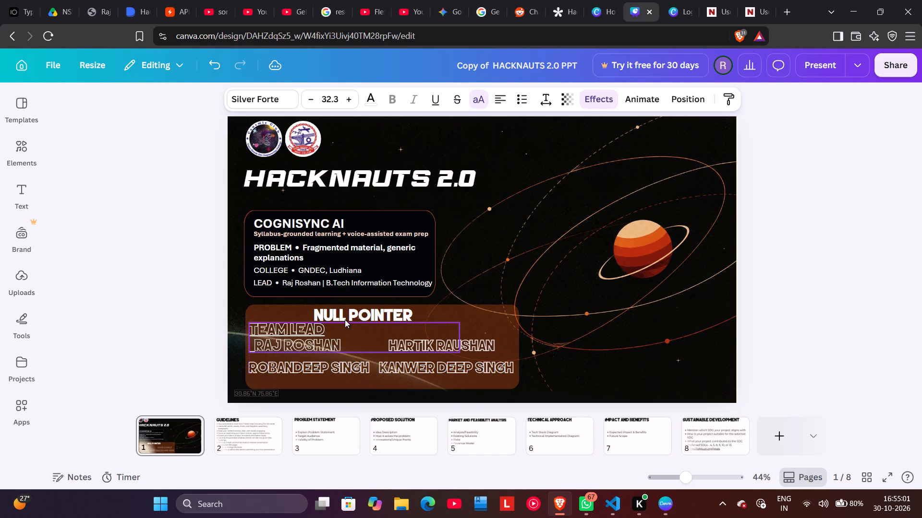
drag(345, 319, 345, 318)
drag(345, 318, 345, 320)
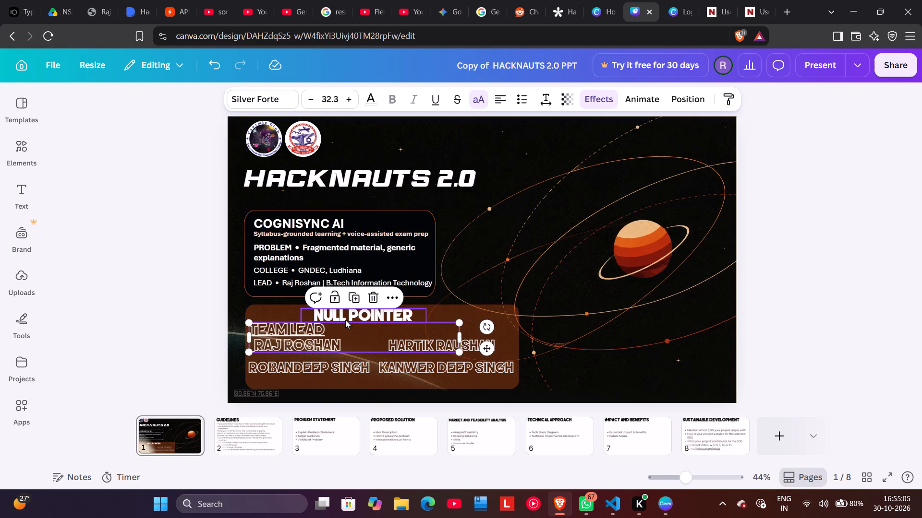
click(474, 278)
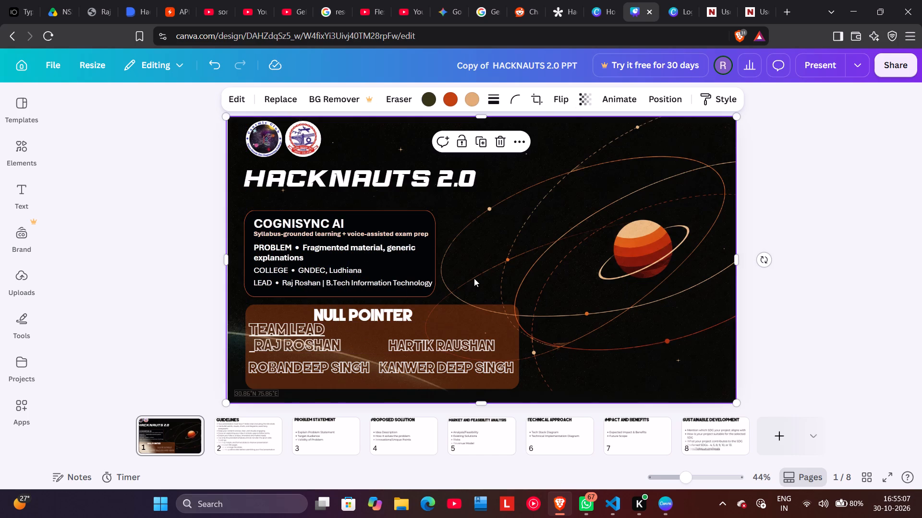
Delete the leading spaces before the team lead's name so it starts flush with the TEAM LEAD label.
click(255, 348)
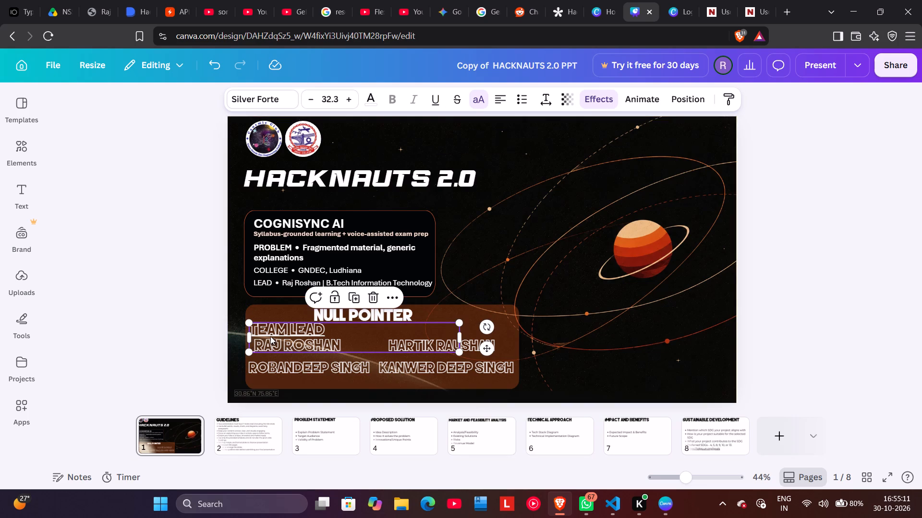
click(270, 336)
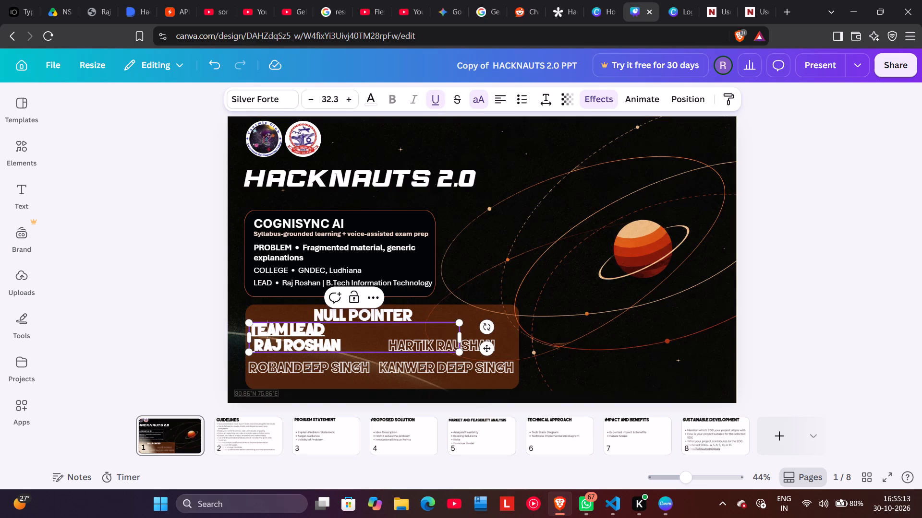
click(252, 347)
key(Right)
key(BackSpace)
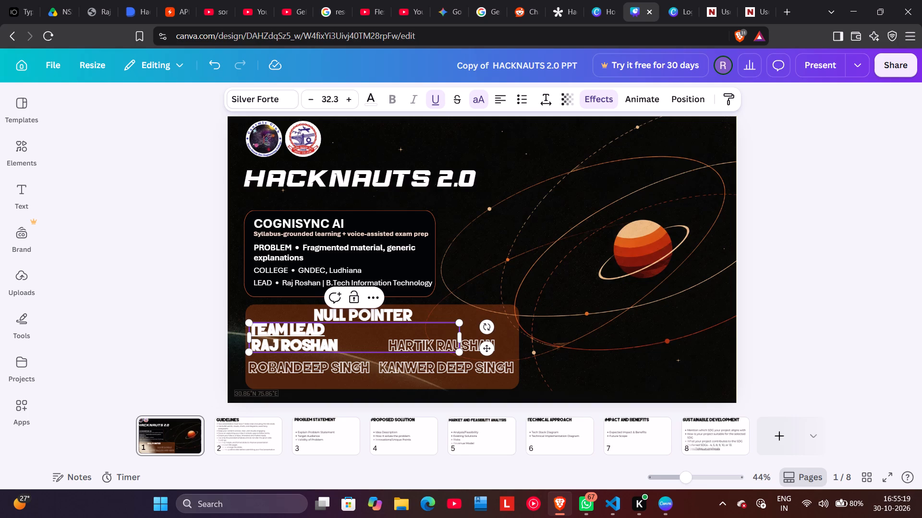
click(507, 258)
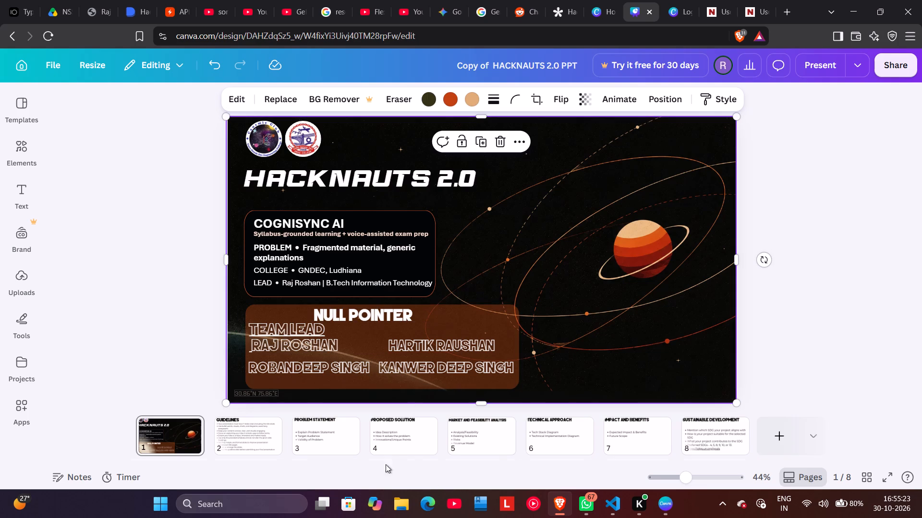
double_click(273, 342)
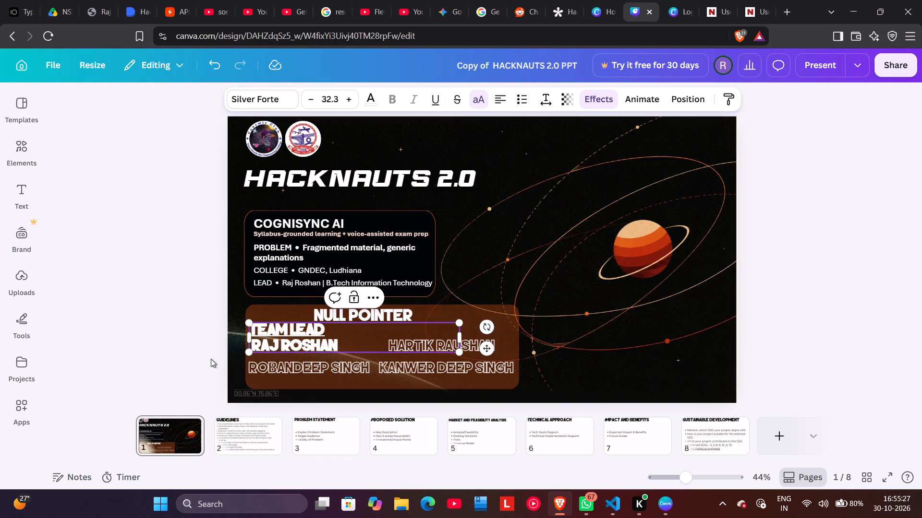
key(Left)
key(Left)
key(BackSpace)
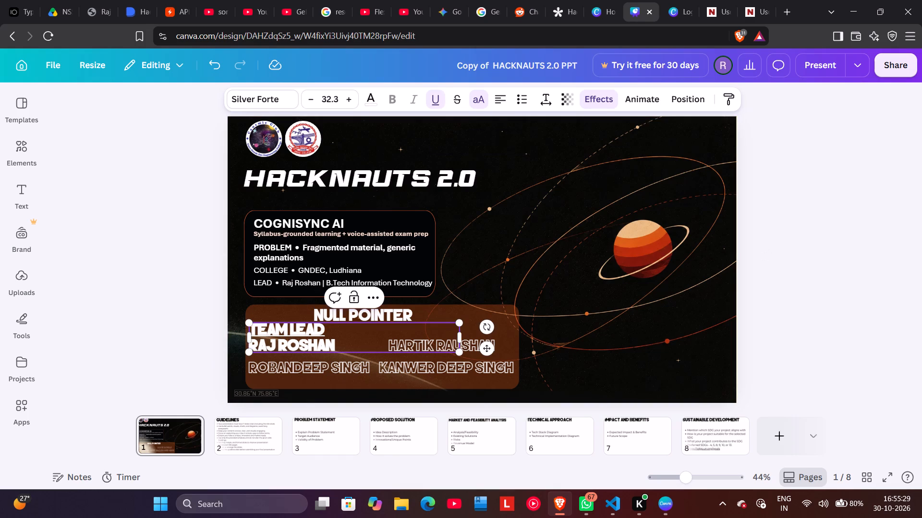
click(622, 218)
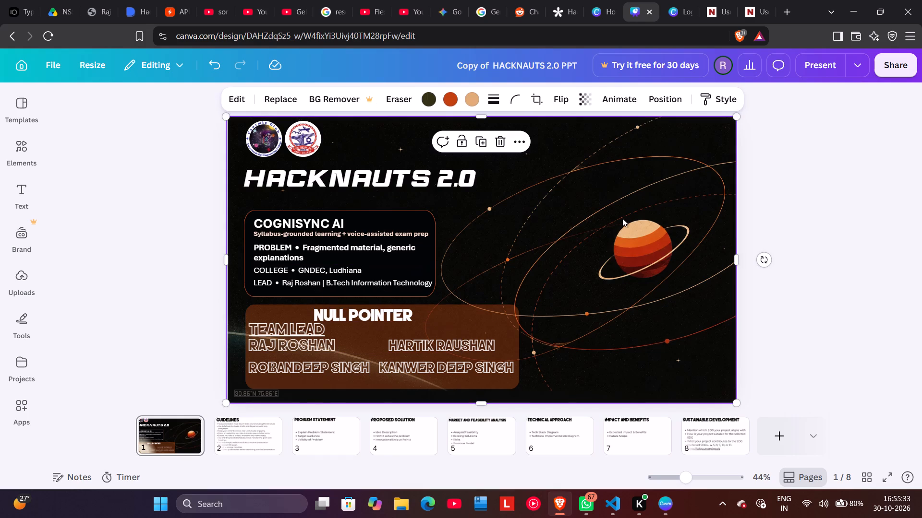
Replace the single space between TEAM and LEAD with two spaces in the label.
click(286, 326)
double_click(286, 326)
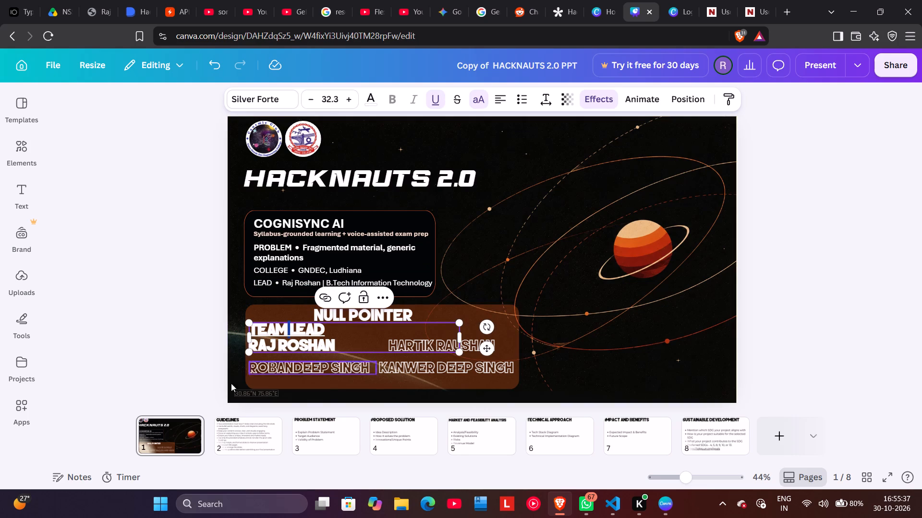
key(space)
key(space)
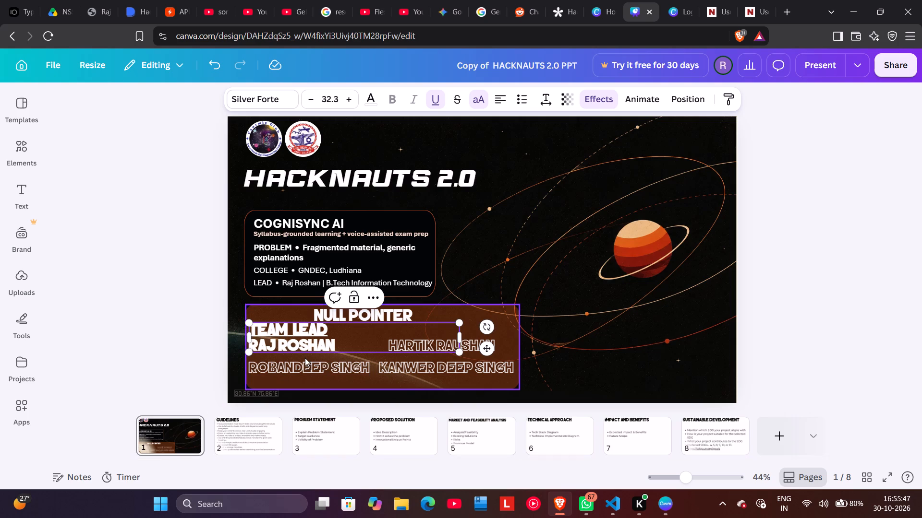
click(335, 328)
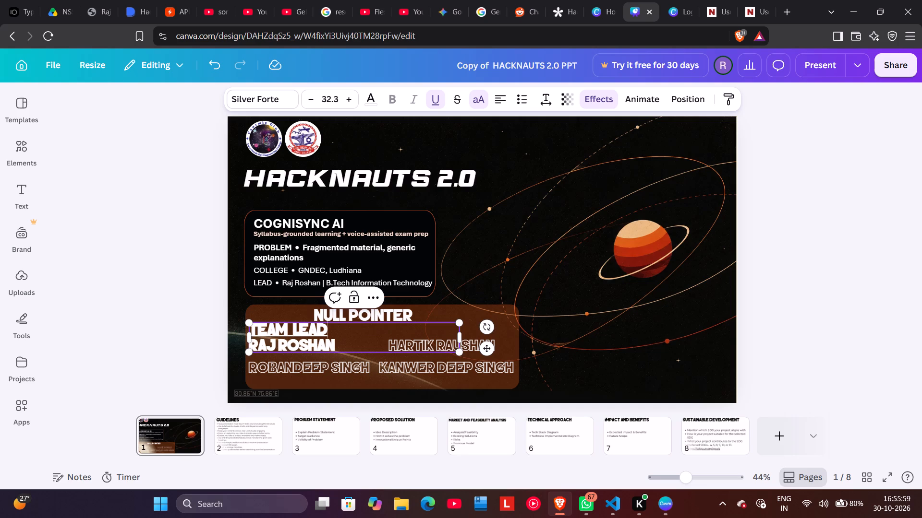
click(170, 284)
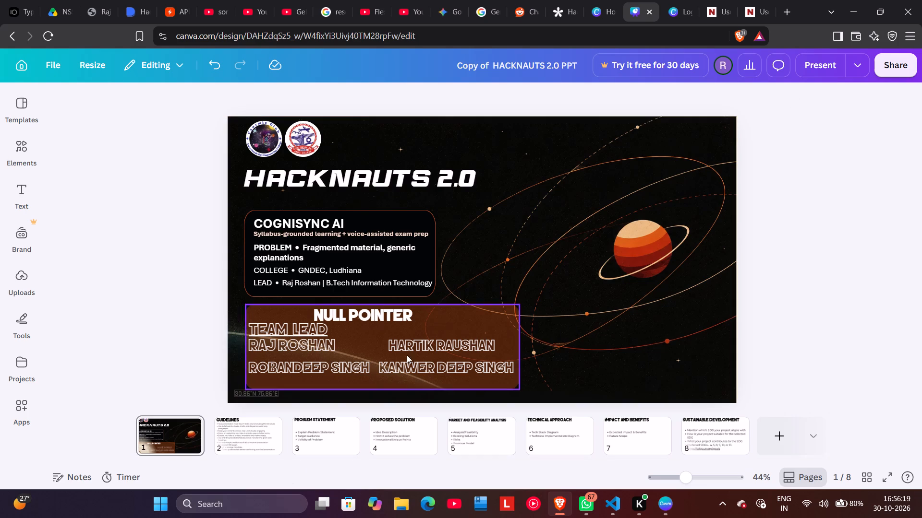
Download only page 1, the title slide, as a PNG at size 1 and High quality.
right_click(567, 248)
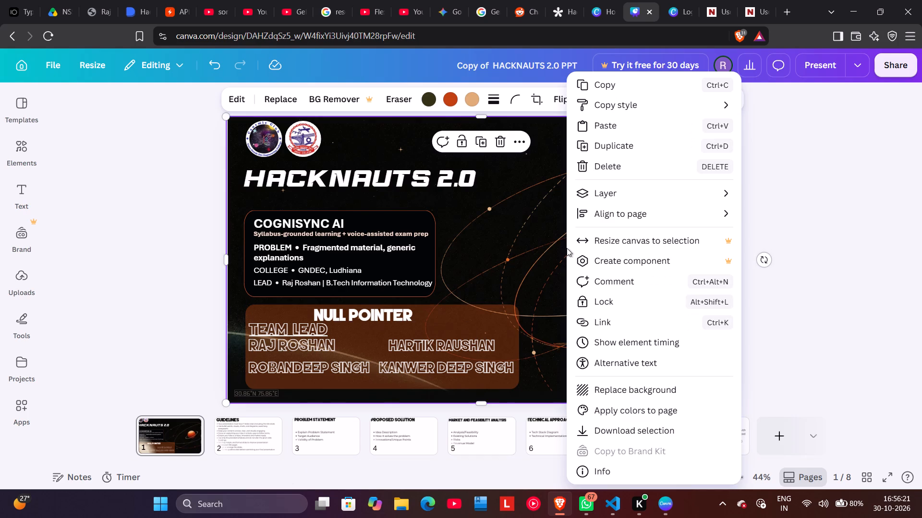
click(161, 448)
right_click(161, 448)
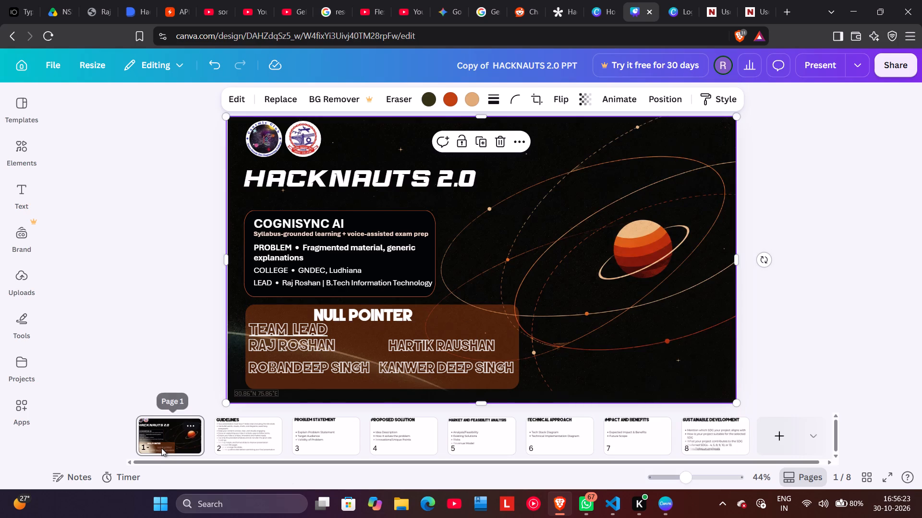
click(213, 336)
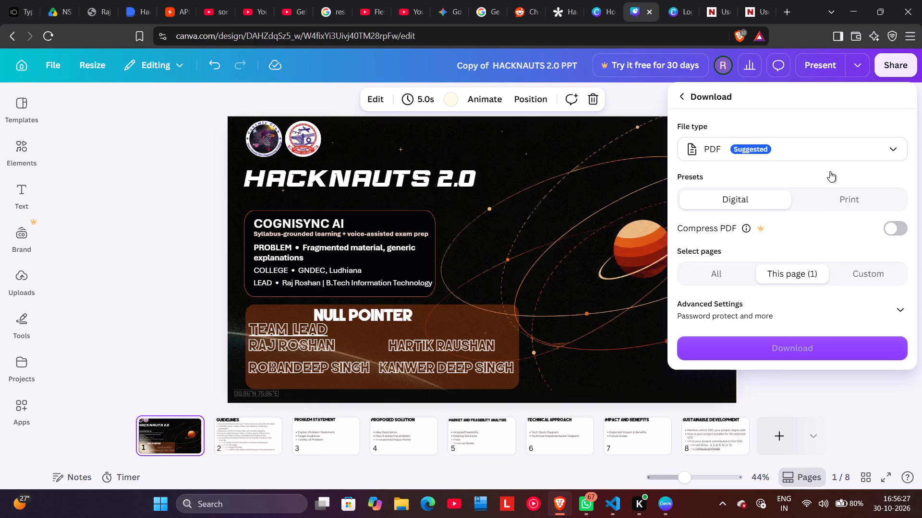
click(872, 152)
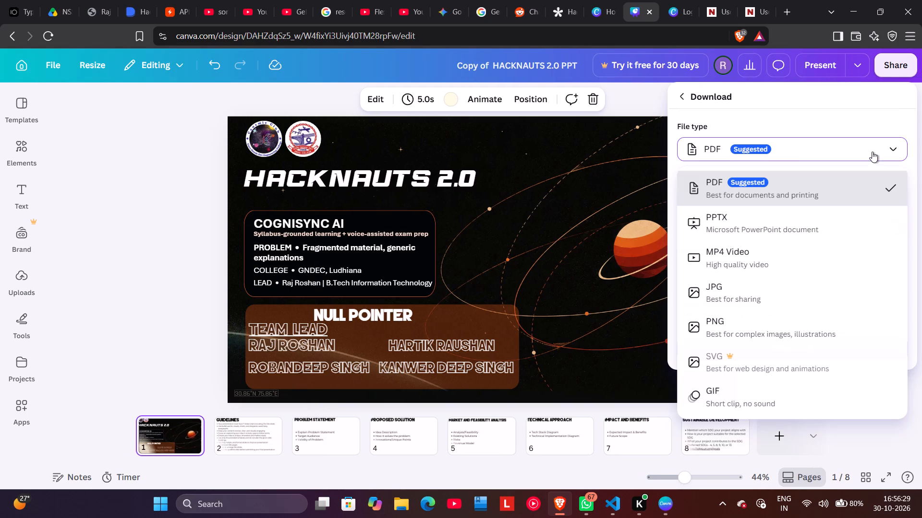
click(736, 321)
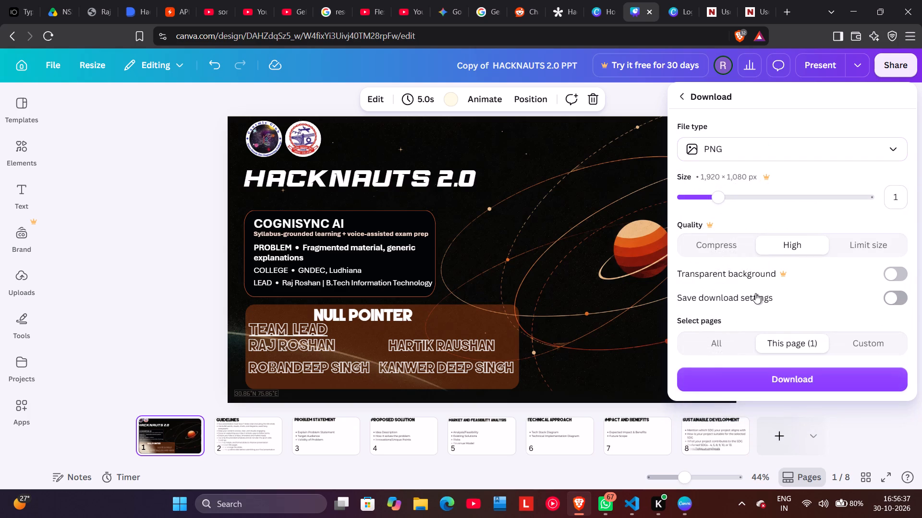
click(768, 373)
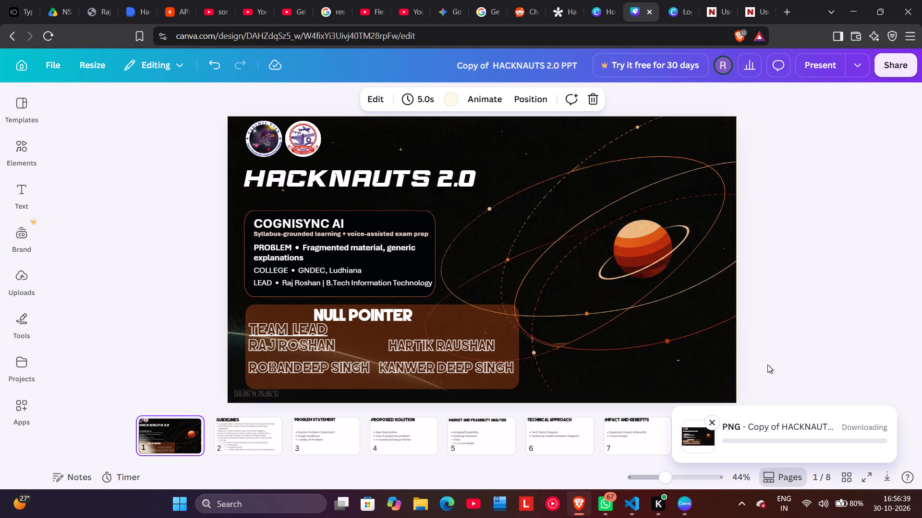
right_click(175, 431)
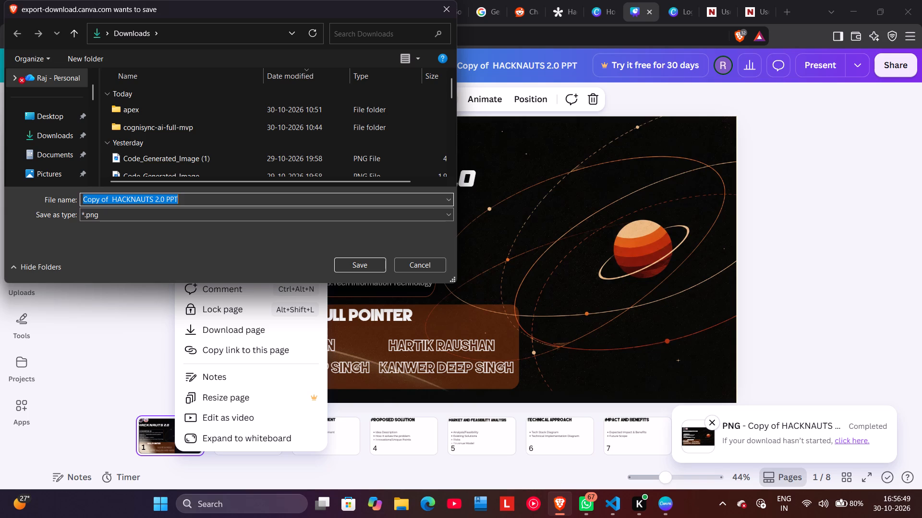
Save the exported PNG in the Downloads folder under the name "ppt hackanauts".
key(space)
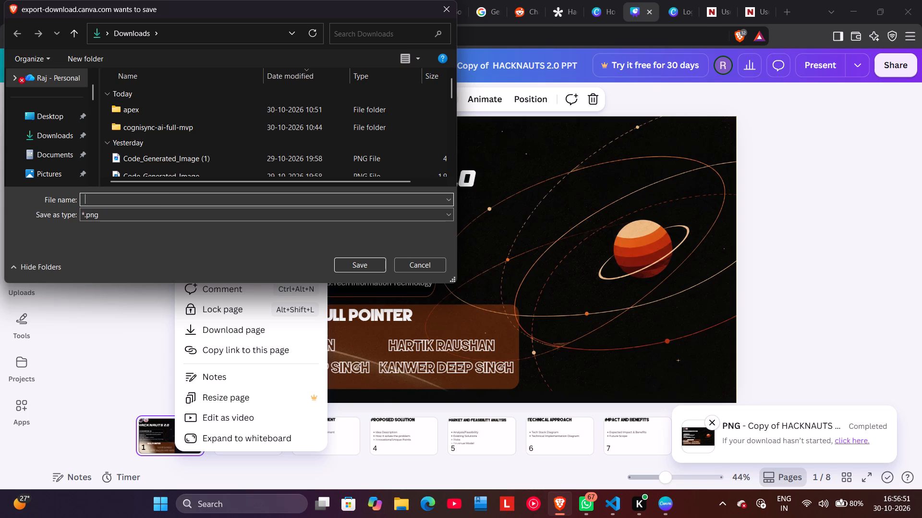
text(pp)
text(t)
key(space)
text(hav)
key(BackSpace)
text(ck)
text(anay)
key(BackSpace)
text(ut)
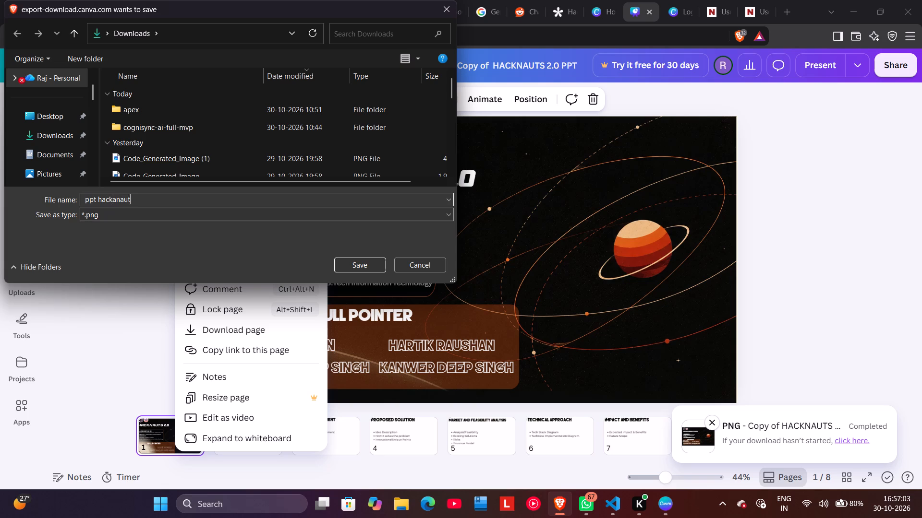
key(s)
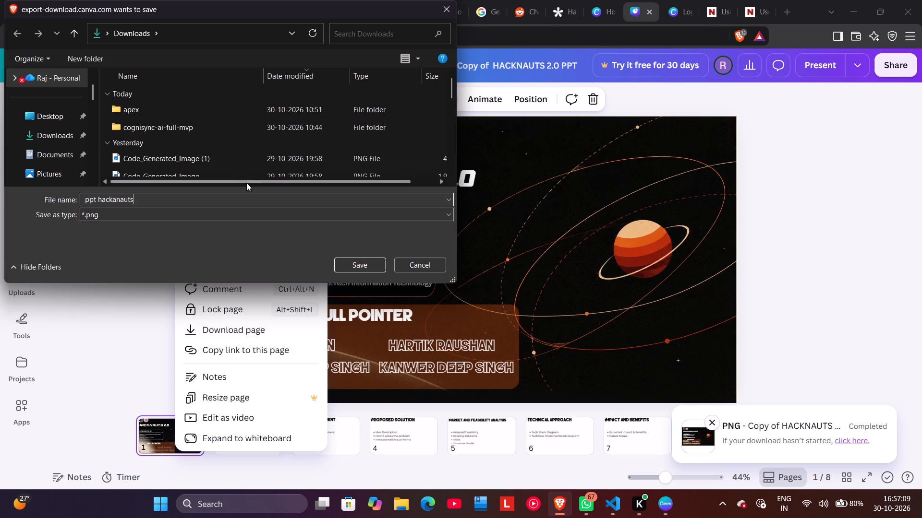
click(229, 238)
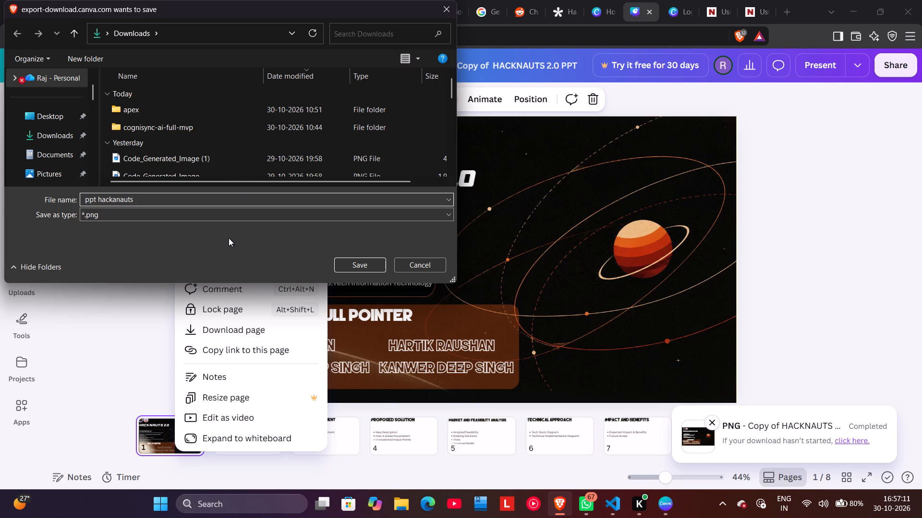
click(356, 261)
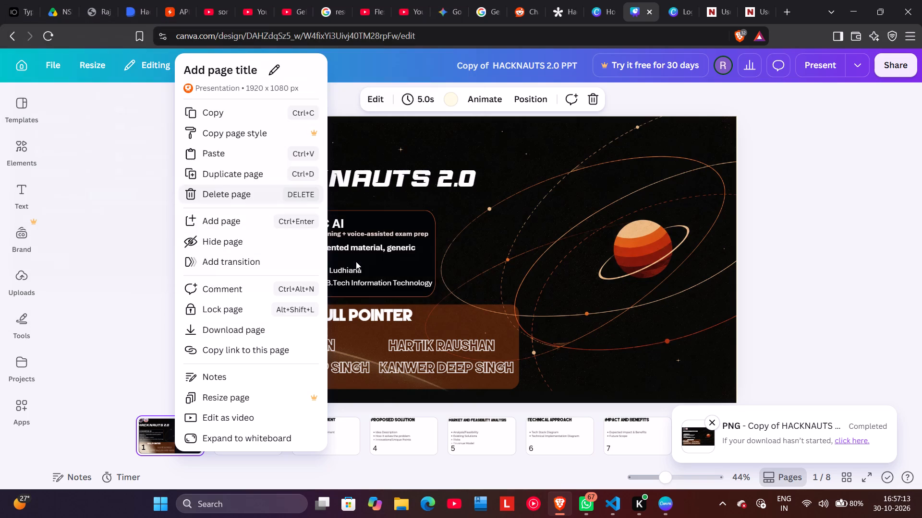
click(491, 194)
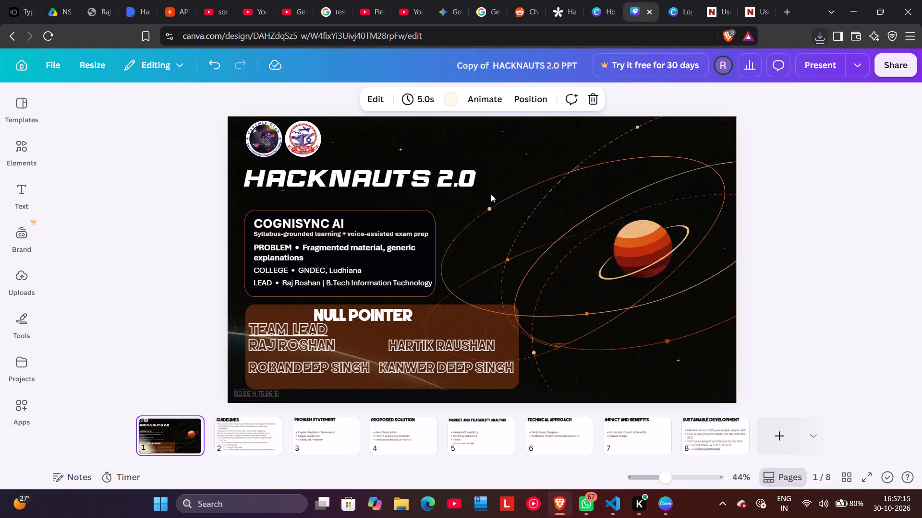
Open the page options for slide 1, the title slide.
click(181, 426)
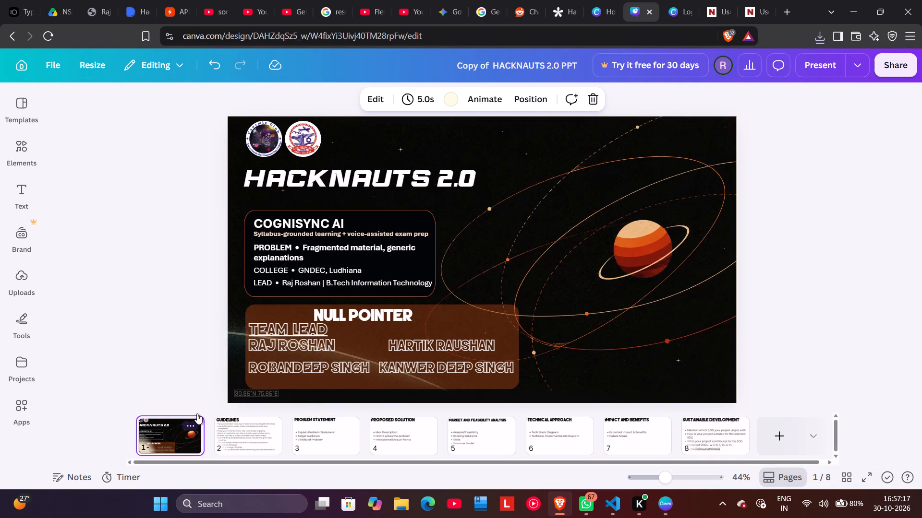
right_click(174, 435)
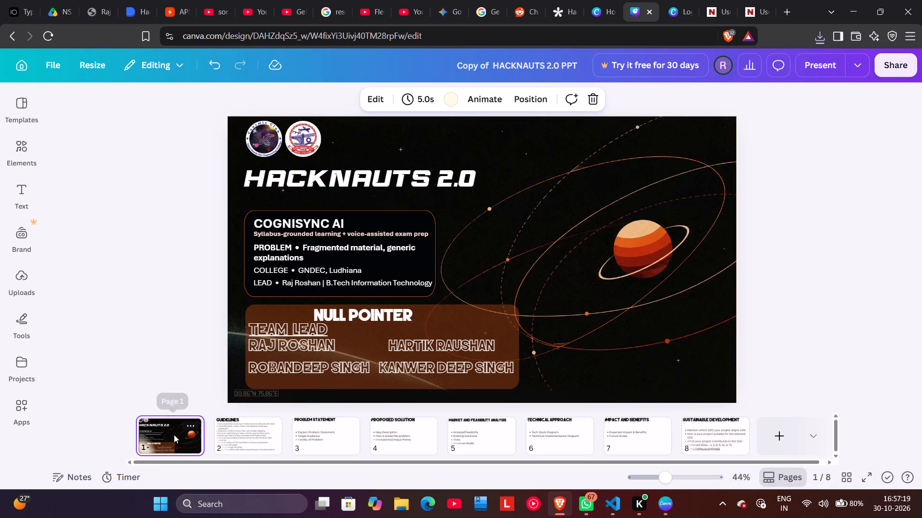
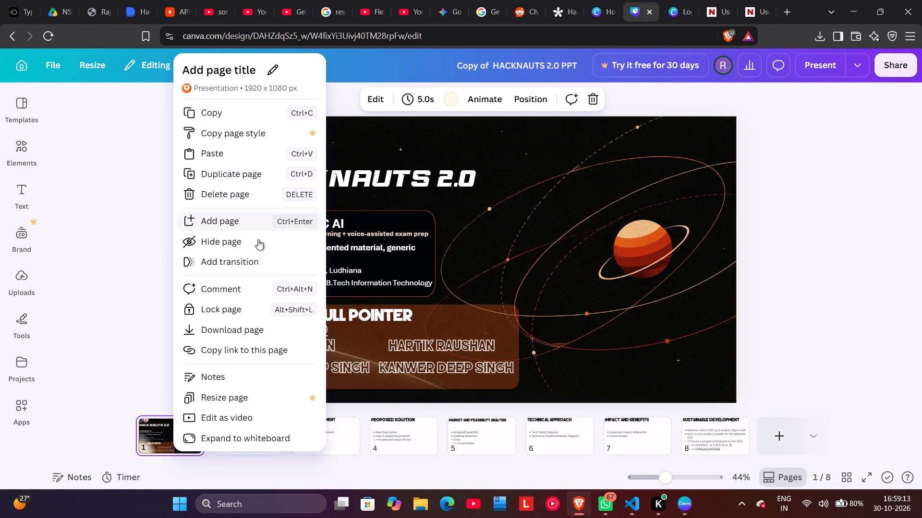
Download only page 1 as a size 1, Medium quality JPG and save it in Downloads as "Copy of HACKNAUTS 2.0 PPT (1)".
click(227, 329)
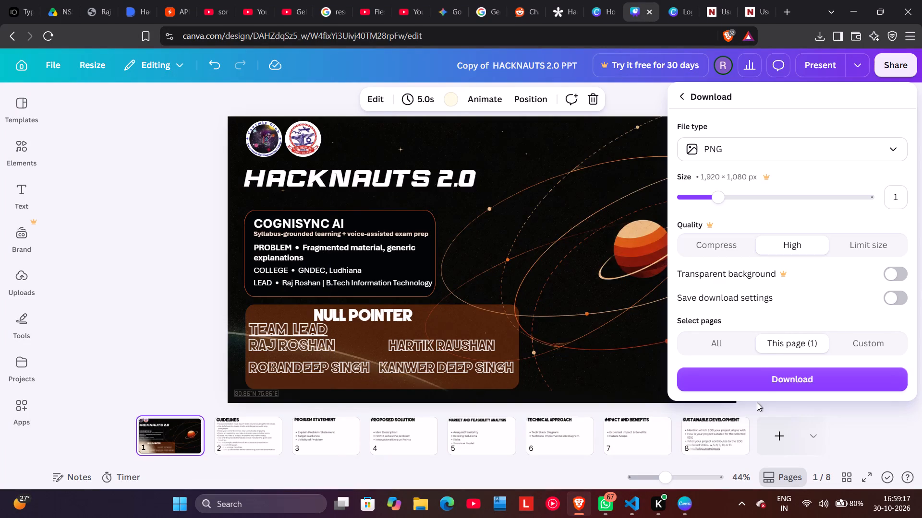
click(814, 149)
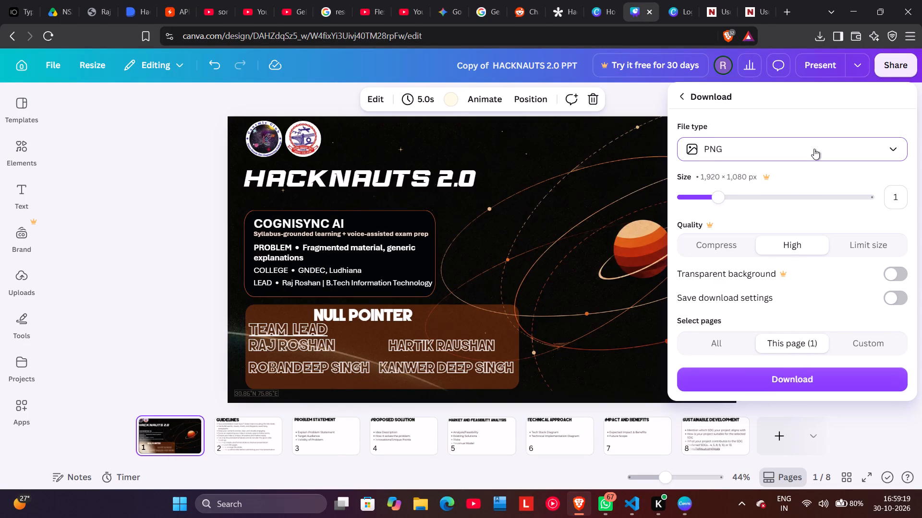
click(728, 302)
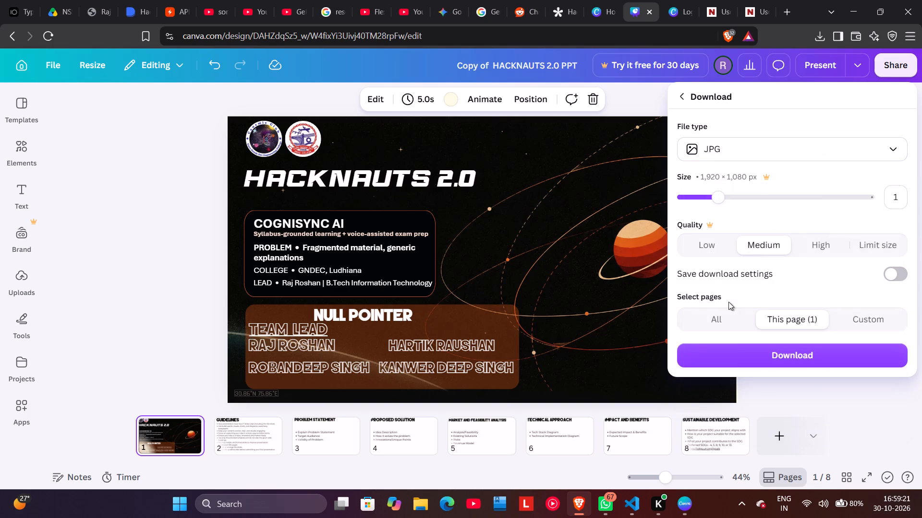
click(733, 359)
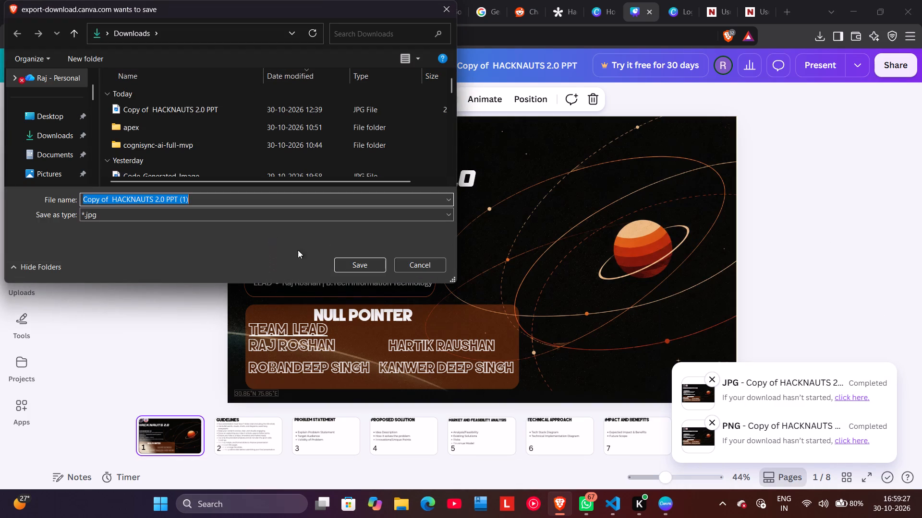
click(352, 264)
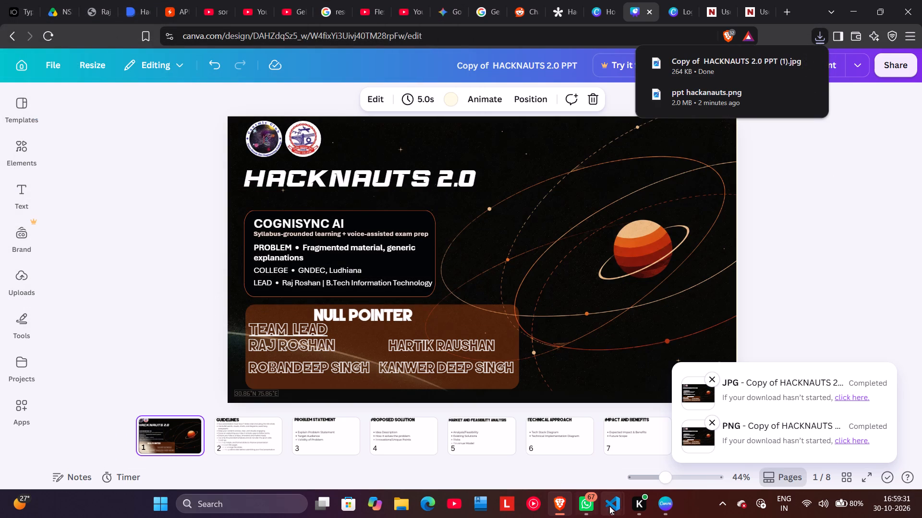
Switch to the Canva desktop app and delete the full-slide image from slide 1 of CogniSync_AI_HackNauts_Null_Pointer.pptx.
click(664, 503)
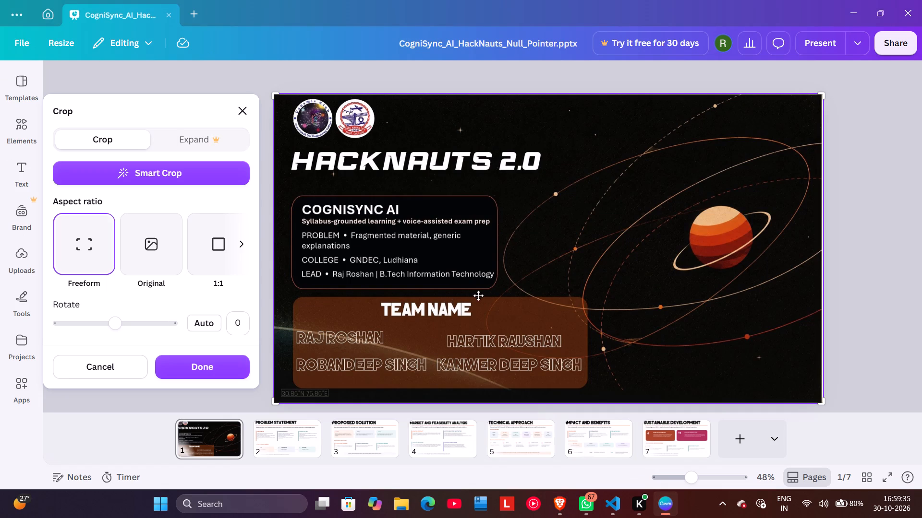
click(453, 288)
right_click(529, 259)
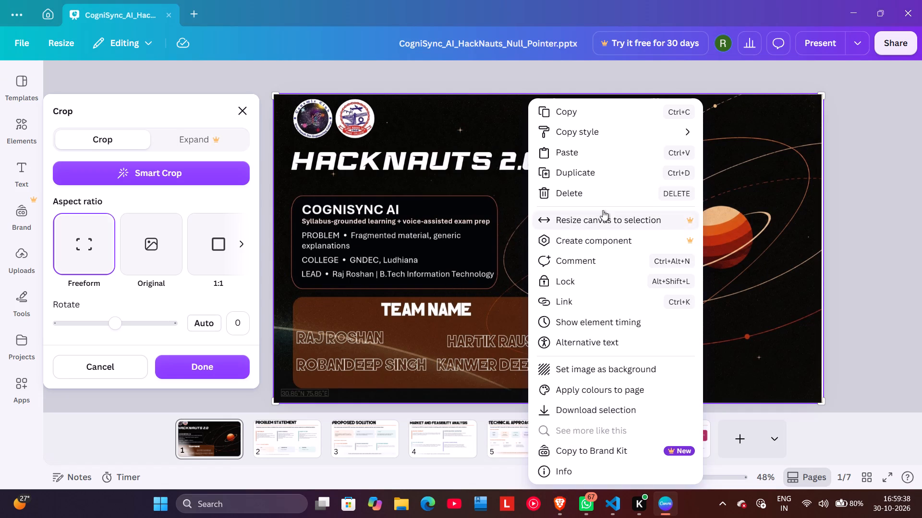
click(585, 195)
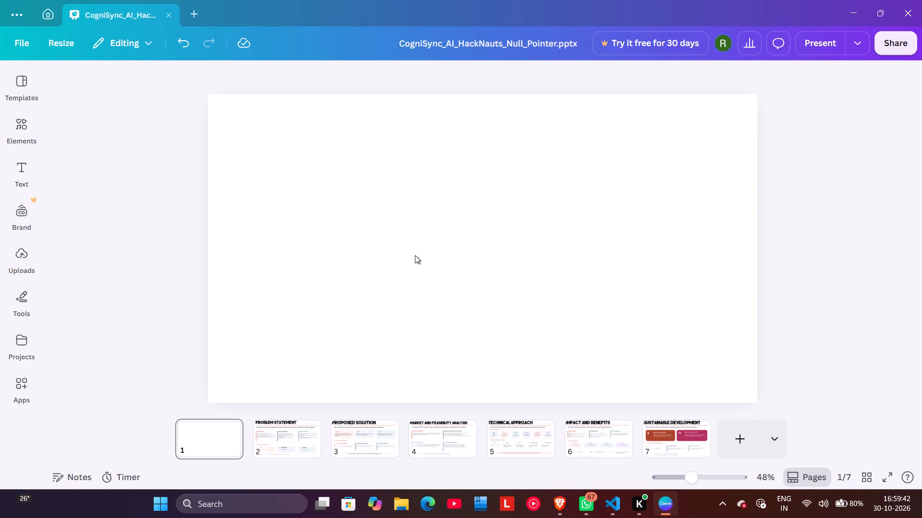
Upload the JPG file "Copy of HACKNAUTS 2.0 PPT (1)" from the Downloads folder.
click(27, 268)
click(142, 126)
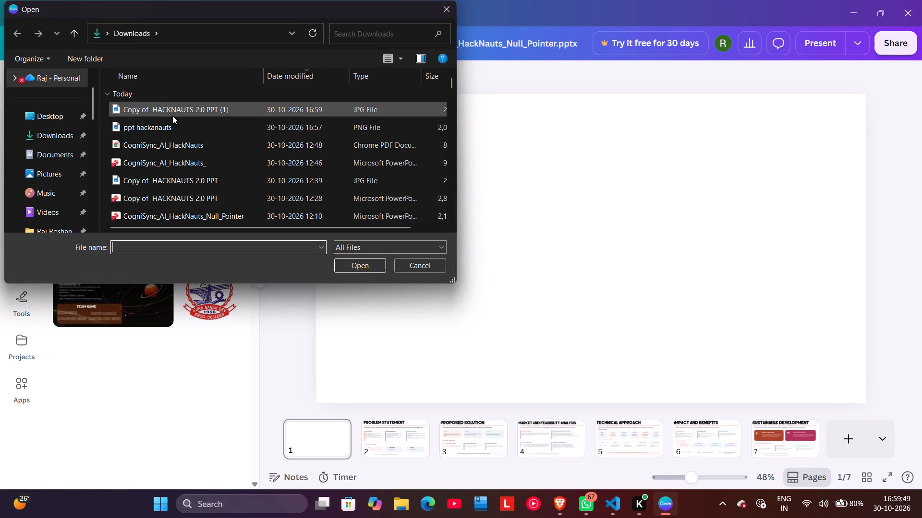
double_click(172, 116)
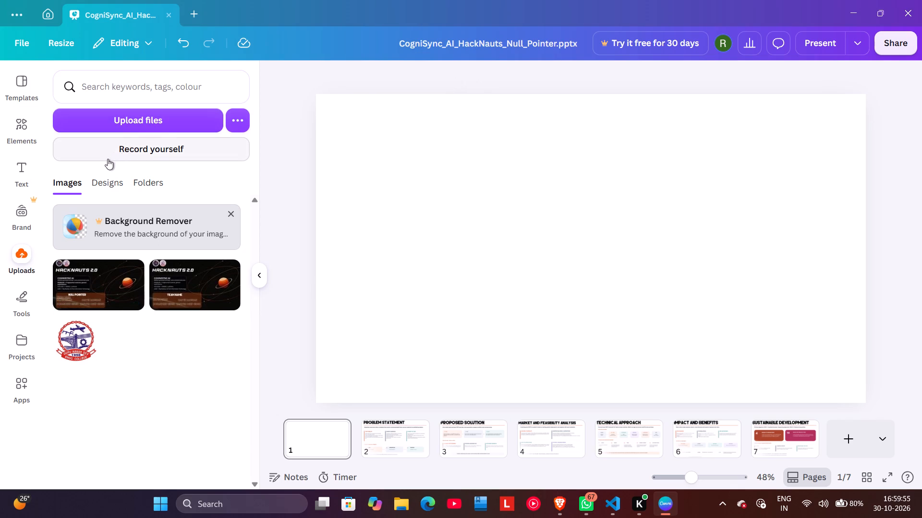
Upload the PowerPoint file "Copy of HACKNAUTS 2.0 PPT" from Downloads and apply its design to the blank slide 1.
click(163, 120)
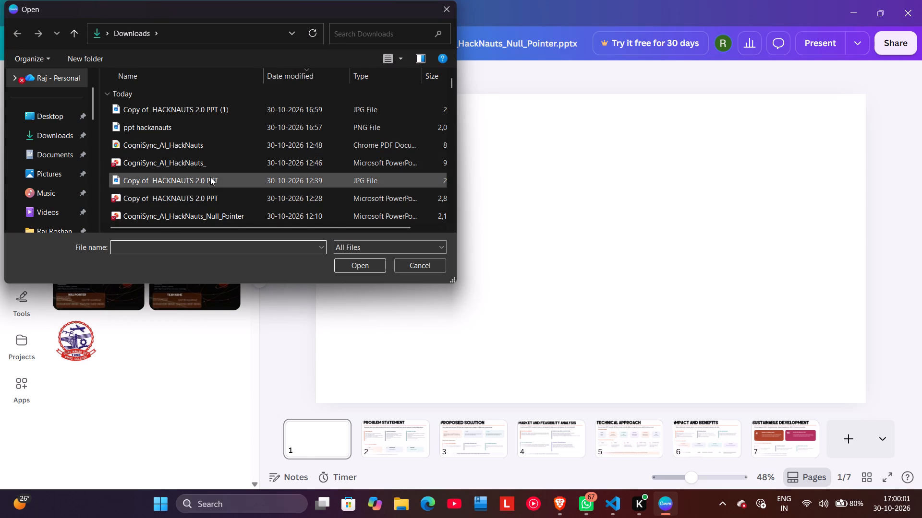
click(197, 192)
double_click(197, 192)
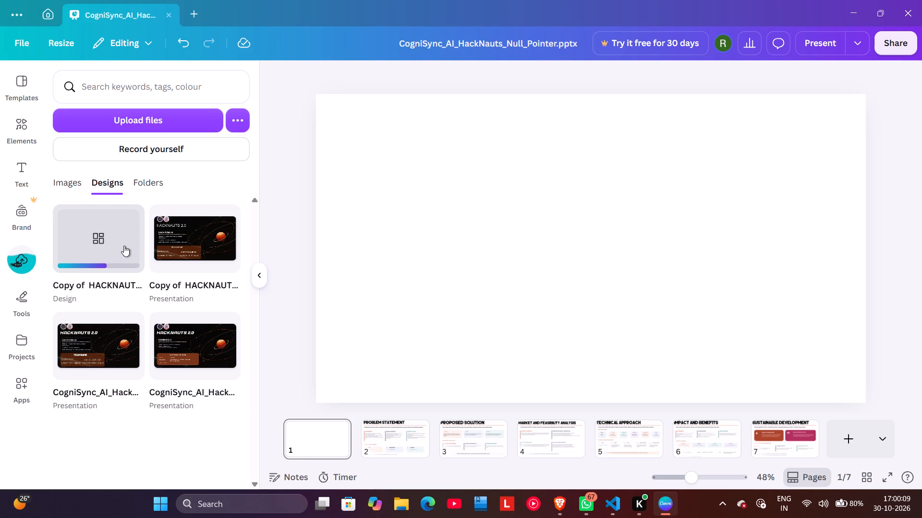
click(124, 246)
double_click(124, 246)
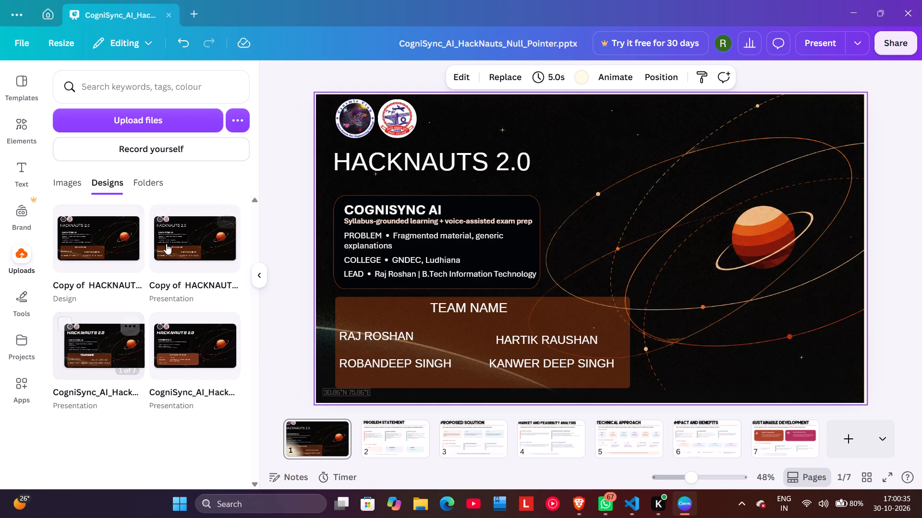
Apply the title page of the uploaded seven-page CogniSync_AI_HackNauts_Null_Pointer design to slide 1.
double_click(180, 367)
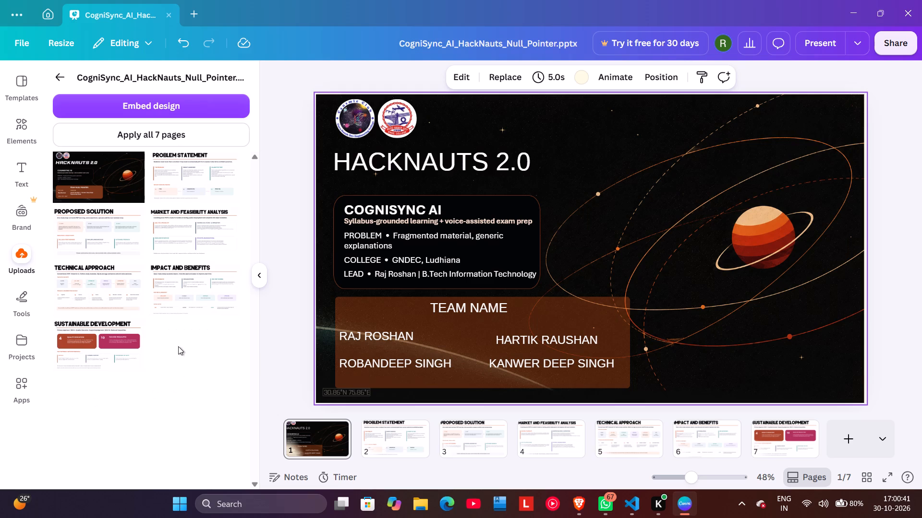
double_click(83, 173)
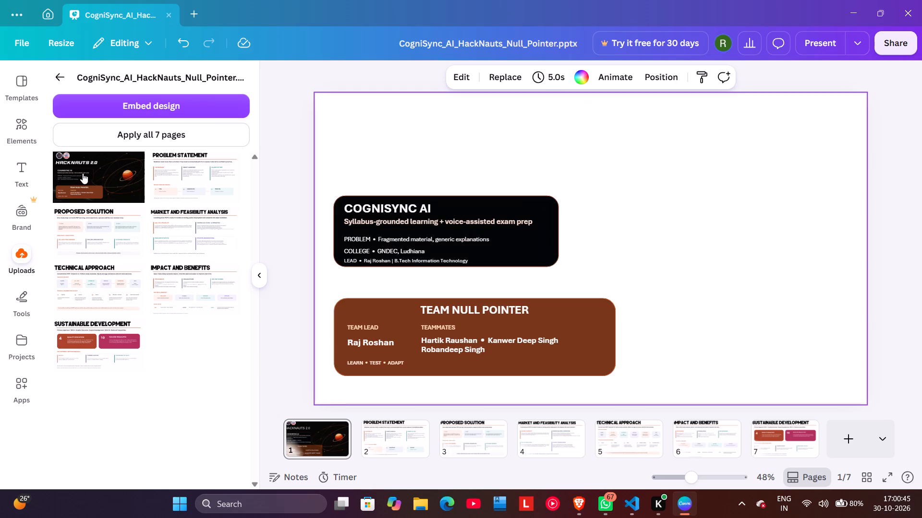
Leave the CogniSync_AI_HackNauts_Null_Pointer page previews and return to the list of uploaded designs.
scroll(85, 180, up, 2)
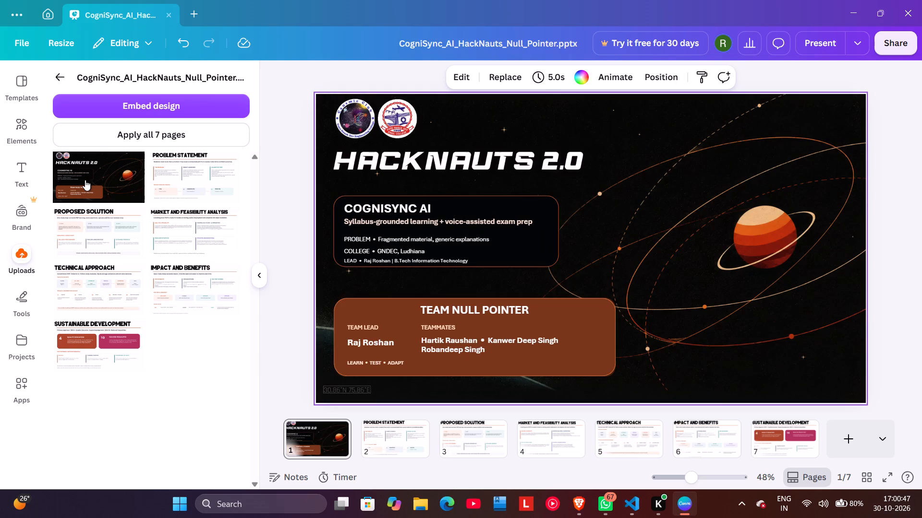
click(61, 75)
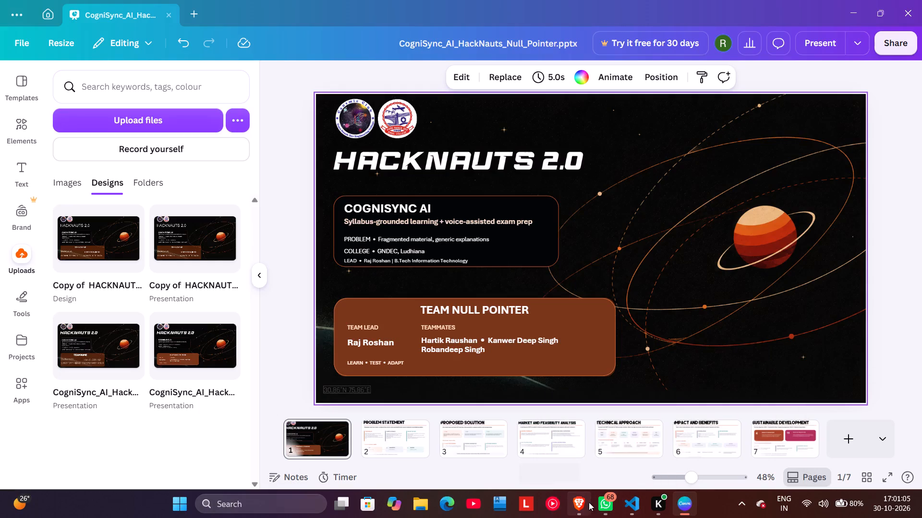
Switch to the Brave browser and review the Guidelines, Problem Statement and title slides of Copy of HACKNAUTS 2.0 PPT.
click(571, 504)
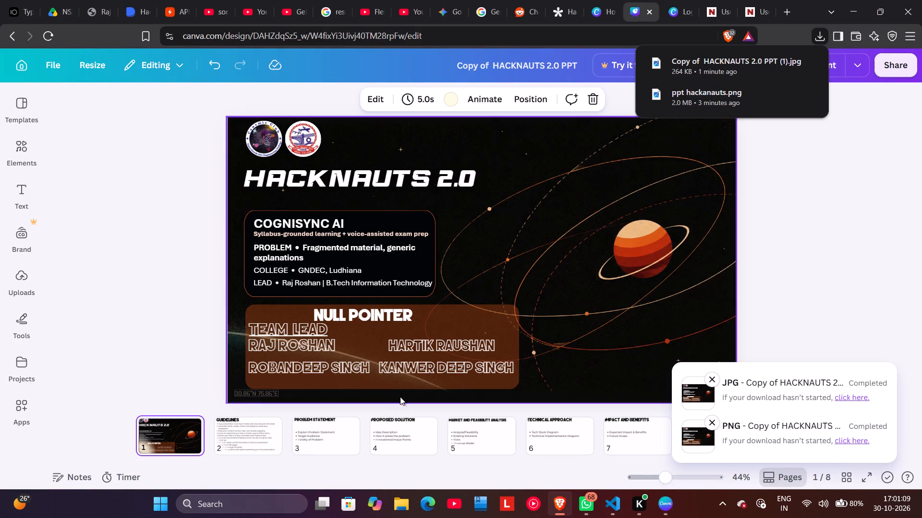
click(255, 438)
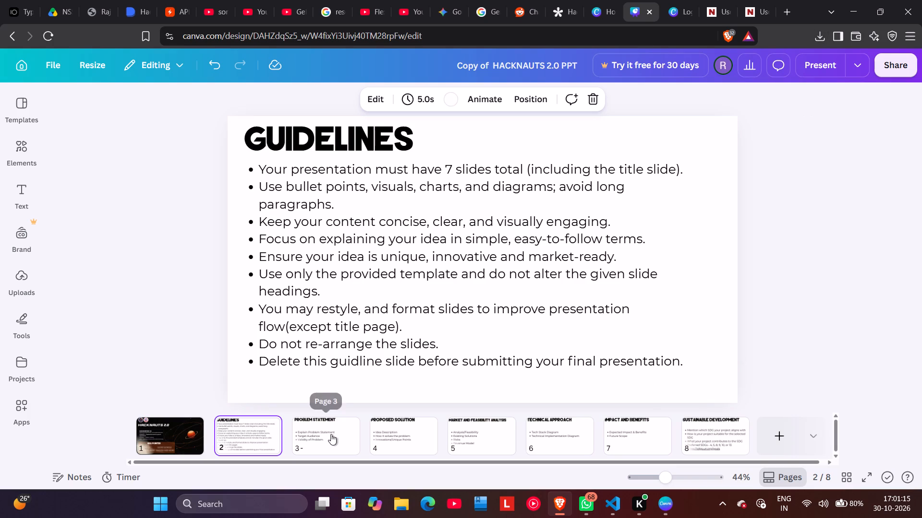
click(331, 434)
click(148, 430)
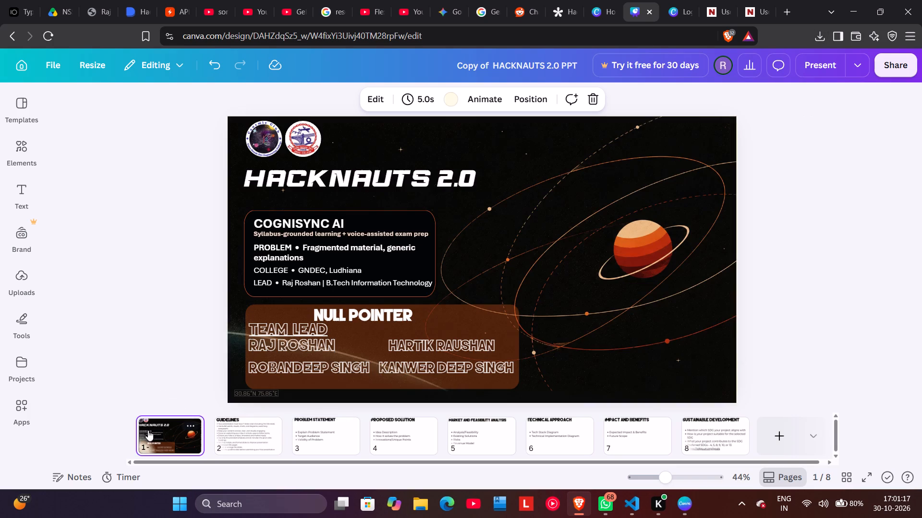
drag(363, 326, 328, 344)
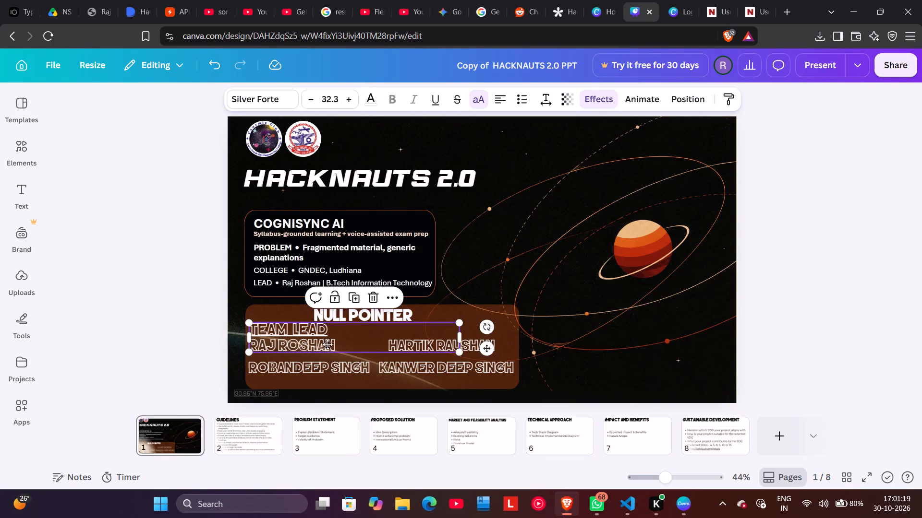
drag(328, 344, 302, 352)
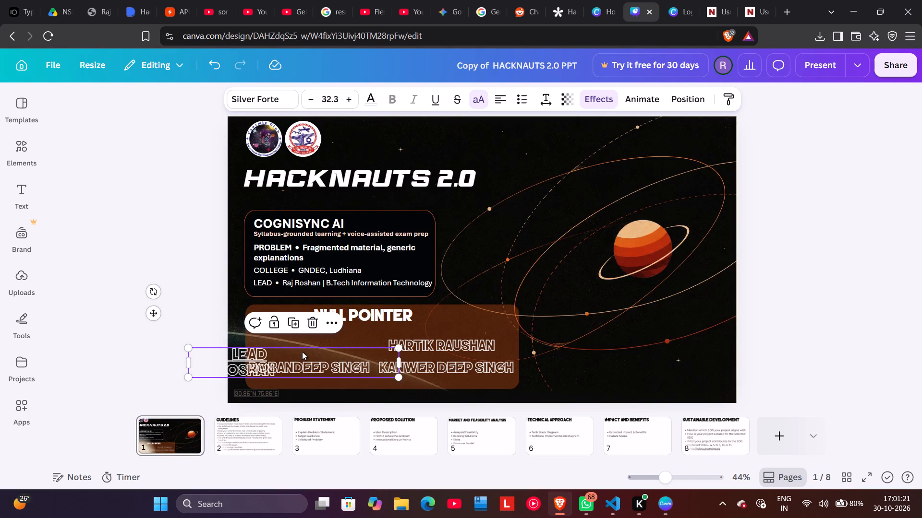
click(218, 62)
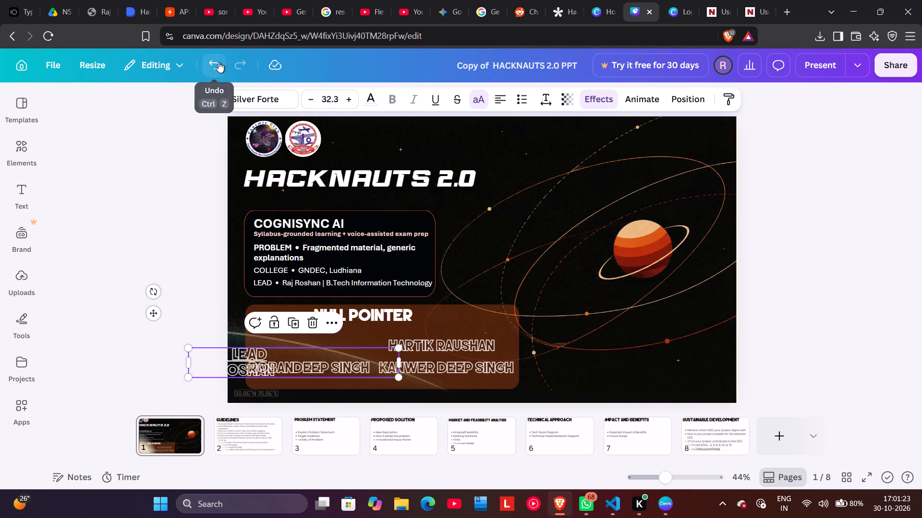
Download only page 1 of the browser presentation as PPTX and save it in Downloads as "Copy of HACKNAUTS 2.0 PPT (1)".
right_click(185, 431)
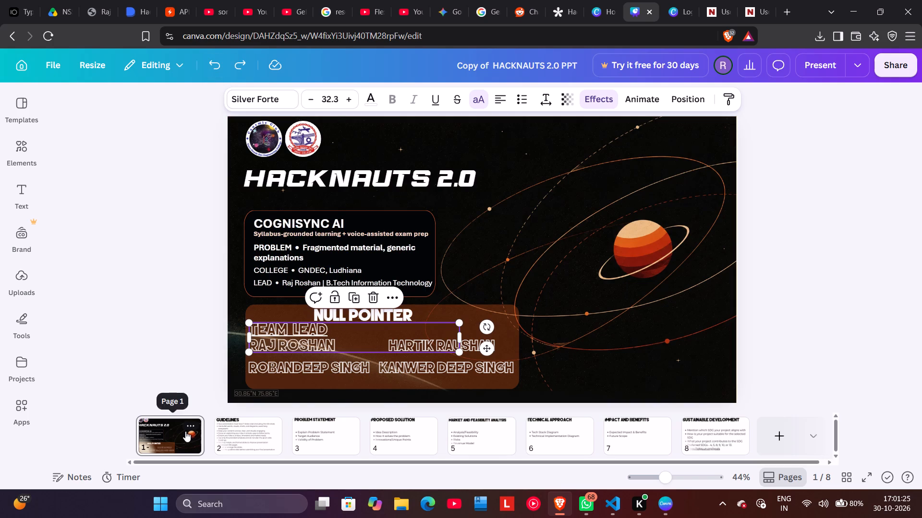
click(256, 331)
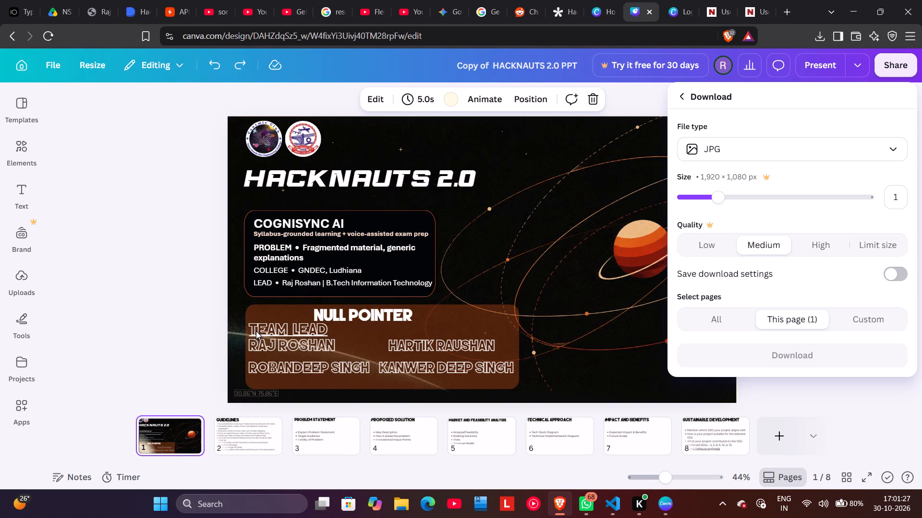
click(847, 144)
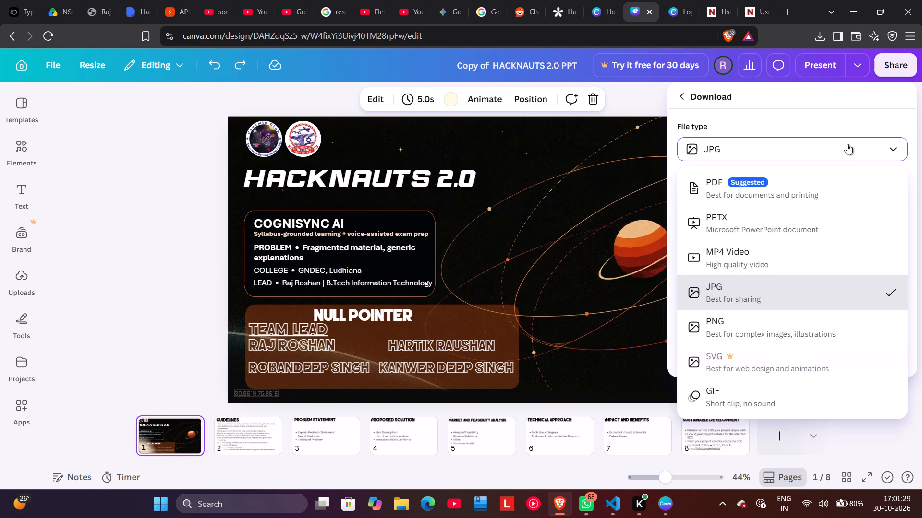
click(774, 221)
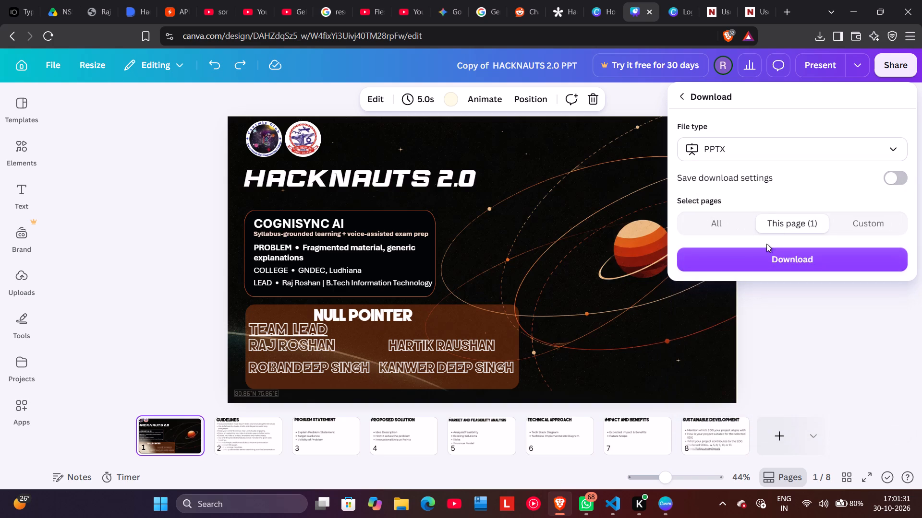
click(766, 254)
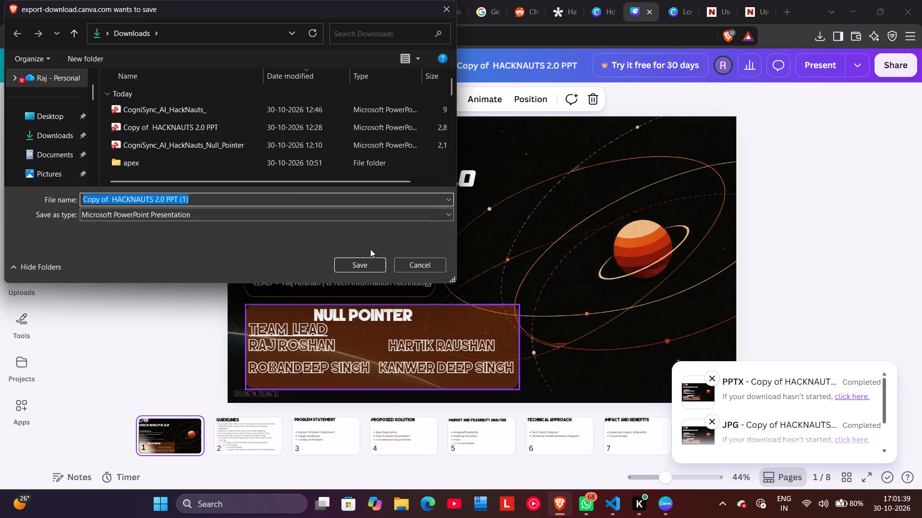
click(367, 261)
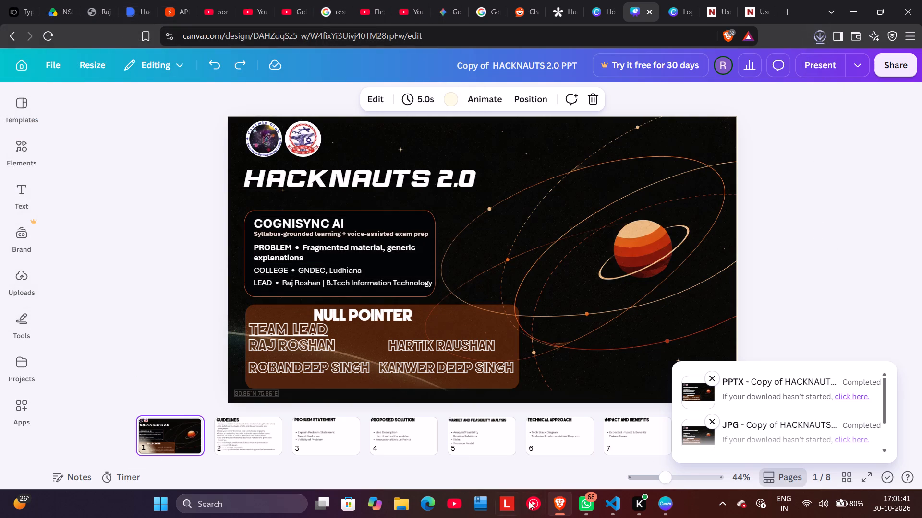
Switch to the Canva desktop app, upload the PowerPoint file "Copy of HACKNAUTS 2.0 PPT (1)" from Downloads and apply it to slide 1.
click(661, 503)
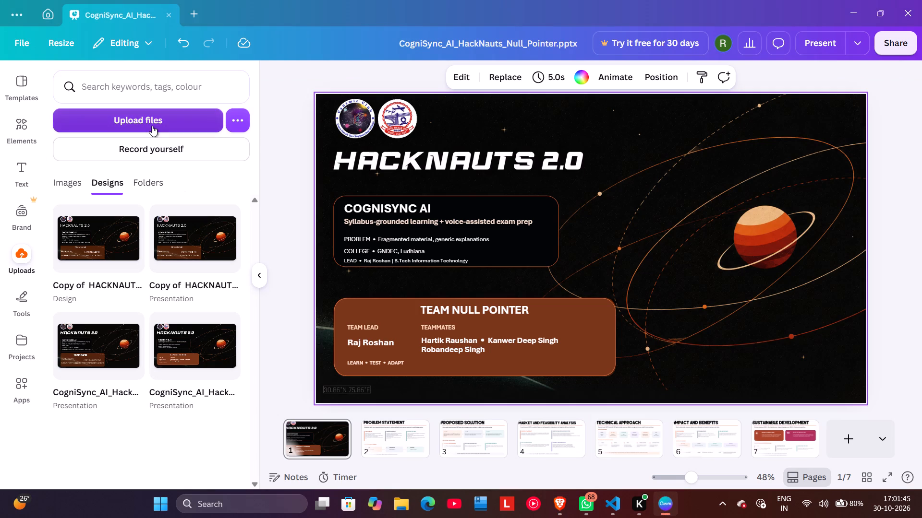
click(152, 126)
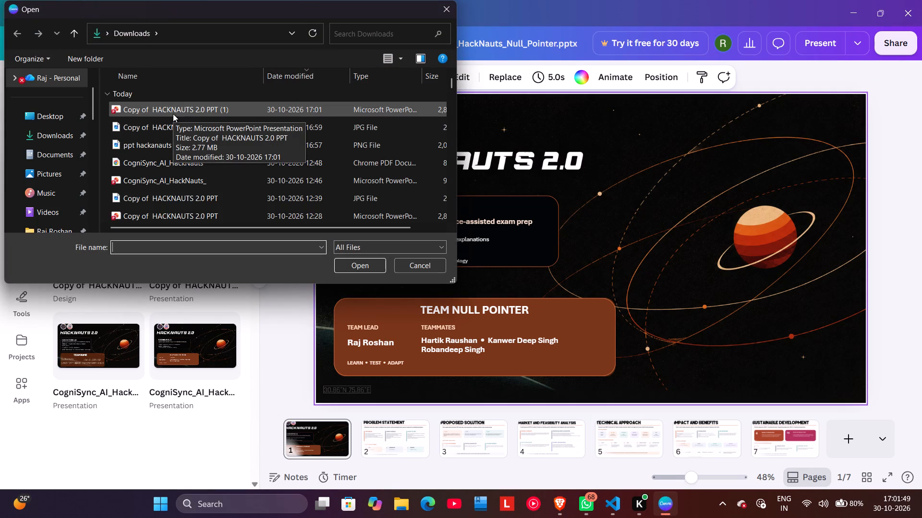
click(173, 114)
double_click(173, 114)
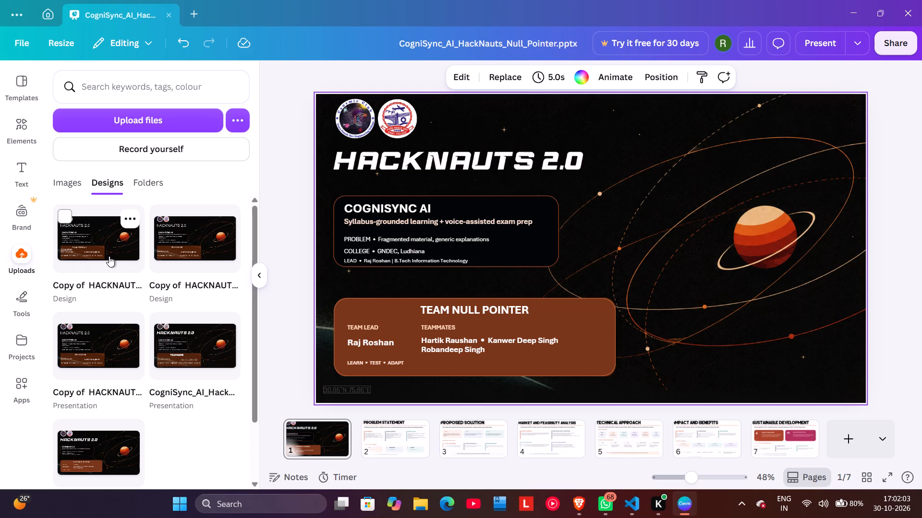
double_click(109, 256)
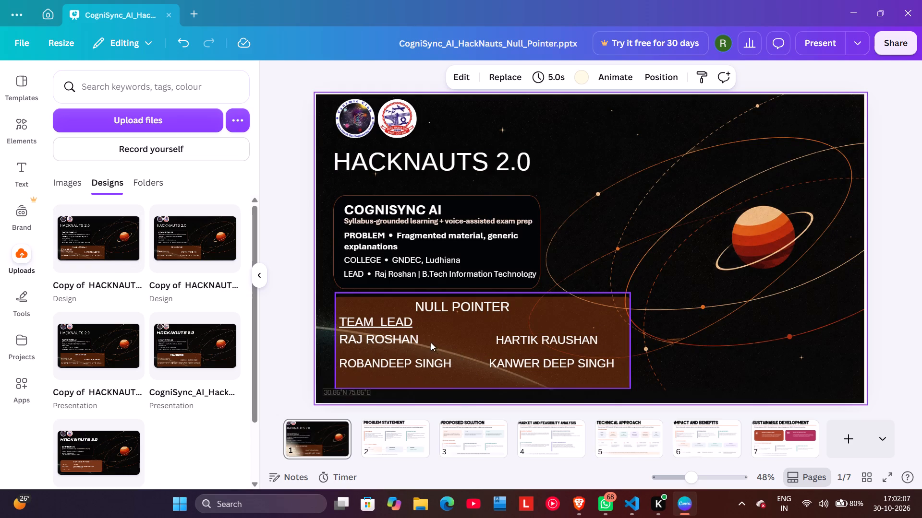
Make the text box with the TEAM LEAD label and the team lead's name bold.
click(400, 334)
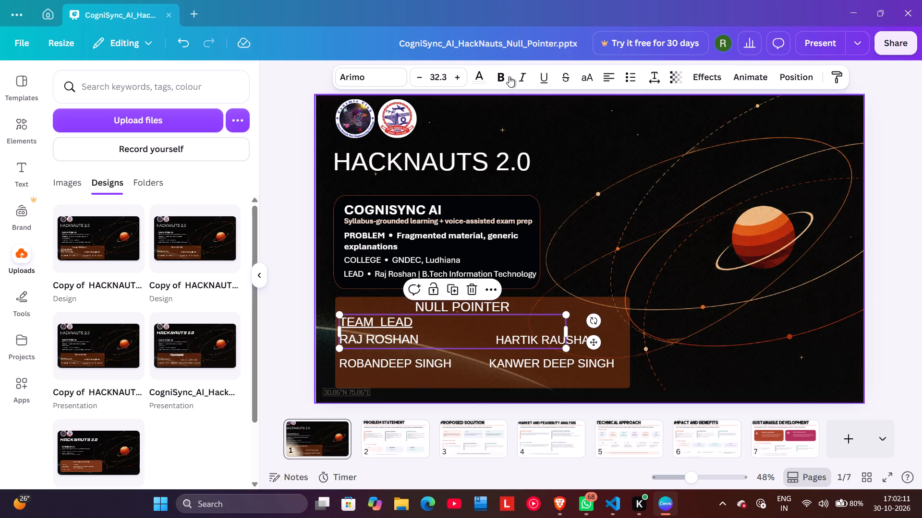
click(496, 77)
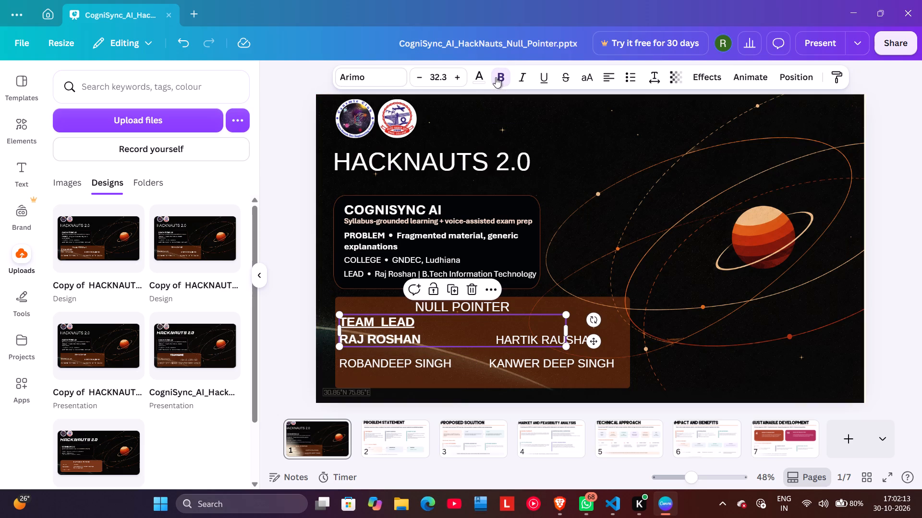
click(567, 171)
click(656, 232)
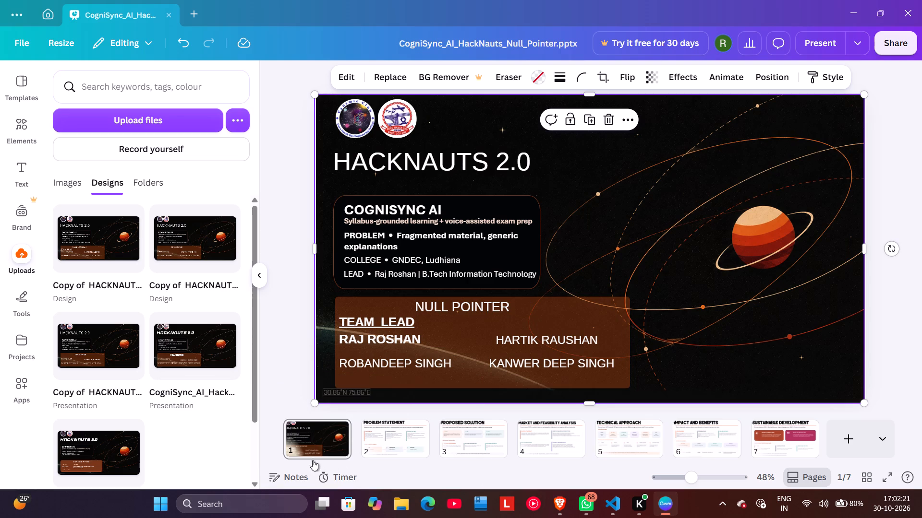
Make the three remaining team member names in the NULL POINTER box on slide 1 bold.
click(558, 335)
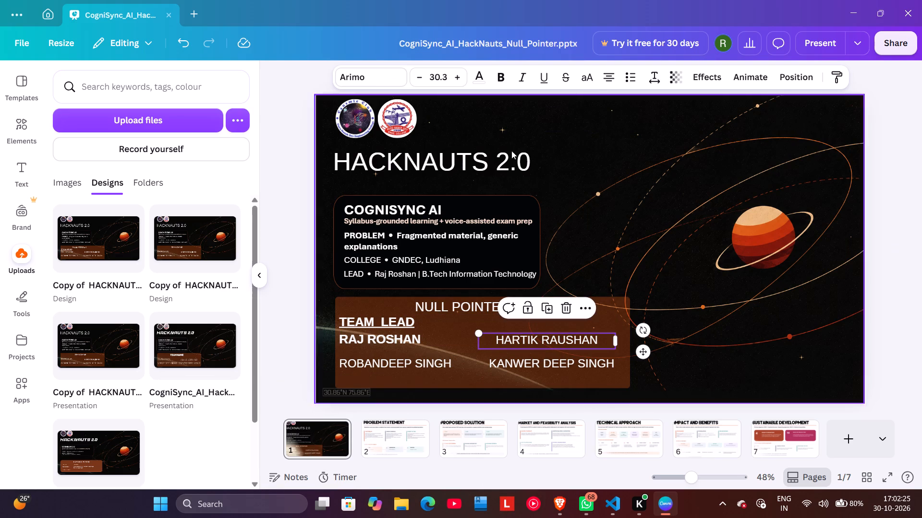
click(499, 81)
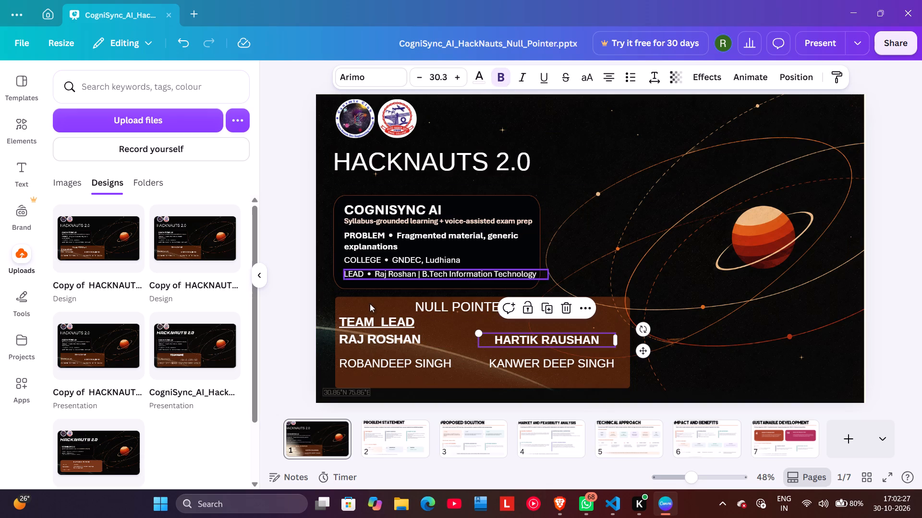
click(387, 361)
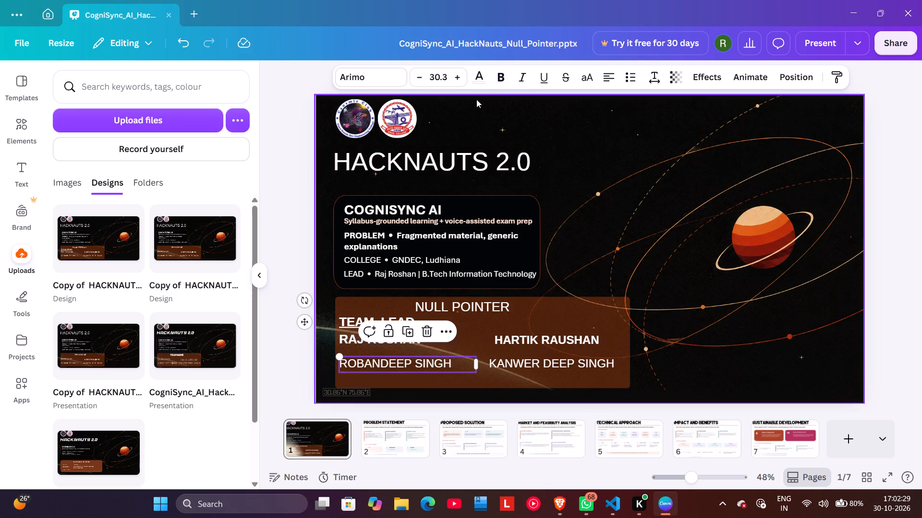
click(503, 78)
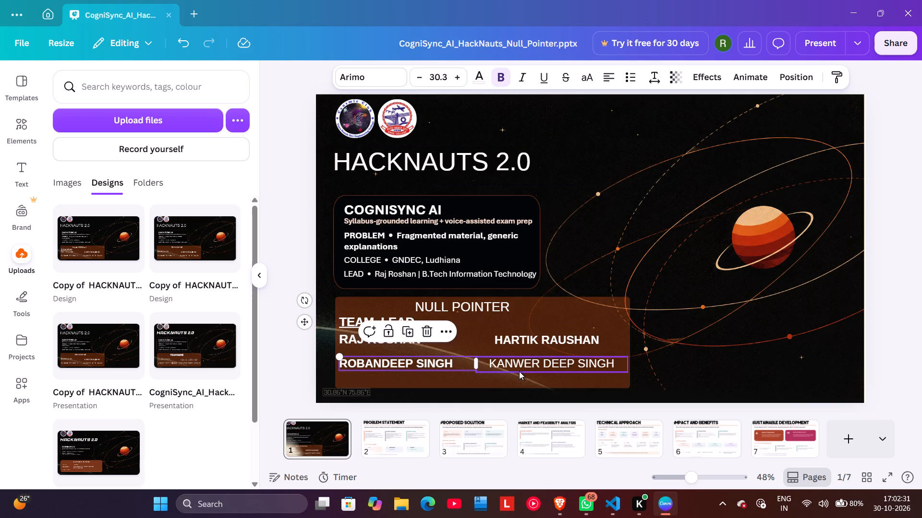
click(536, 363)
click(536, 363)
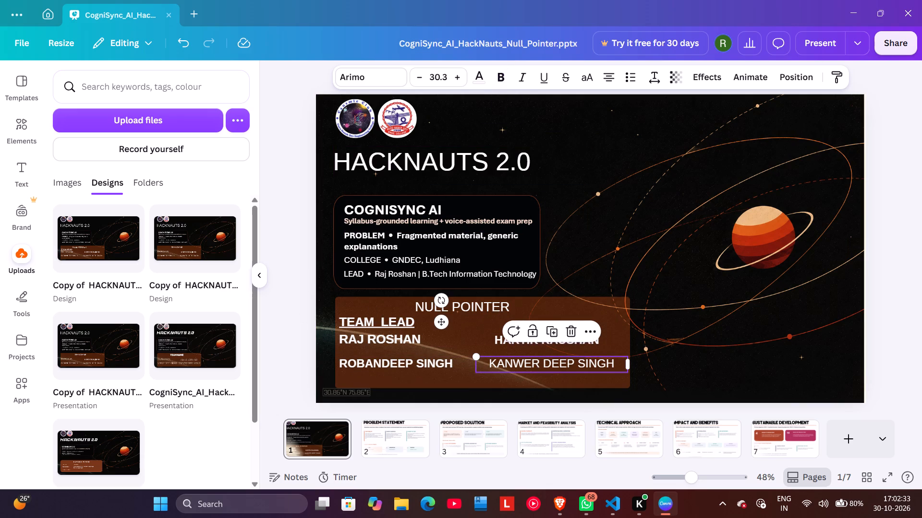
click(498, 73)
click(542, 188)
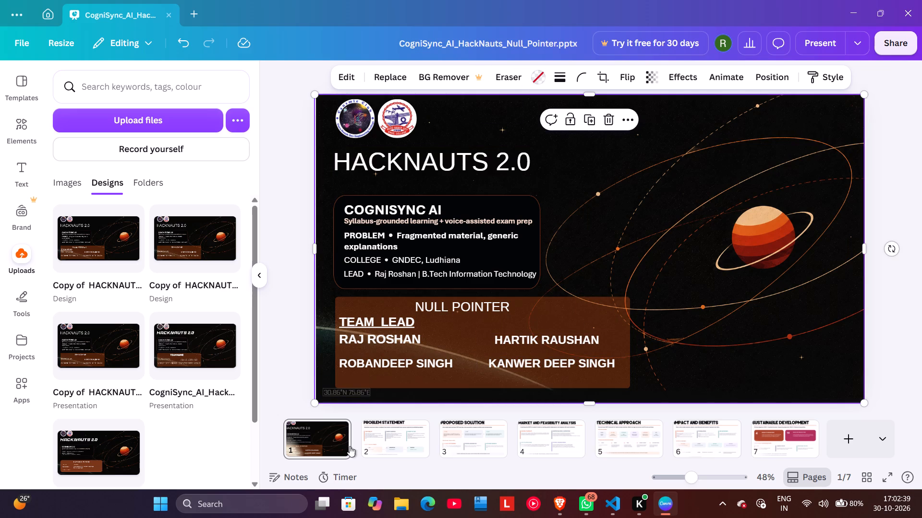
Switch to the browser presentation and inspect the text effect used on the member name beside the team lead's name.
click(567, 507)
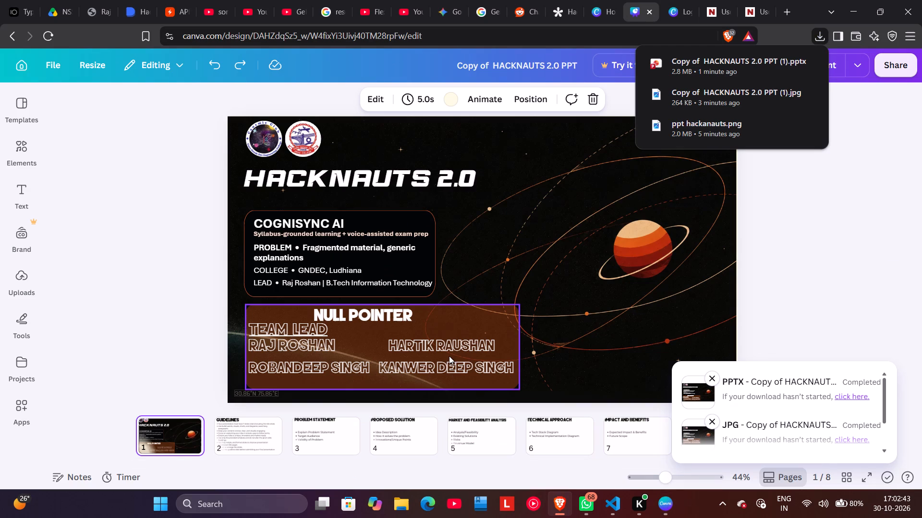
click(450, 347)
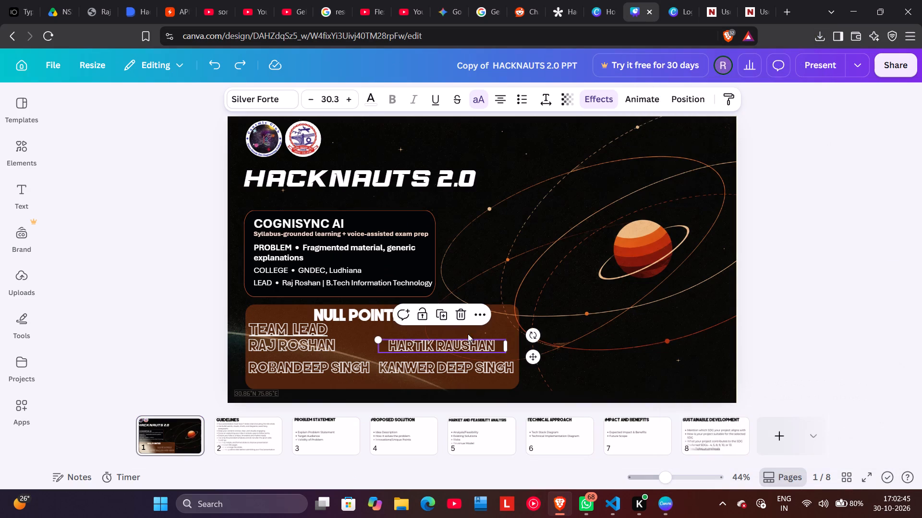
click(421, 342)
click(600, 105)
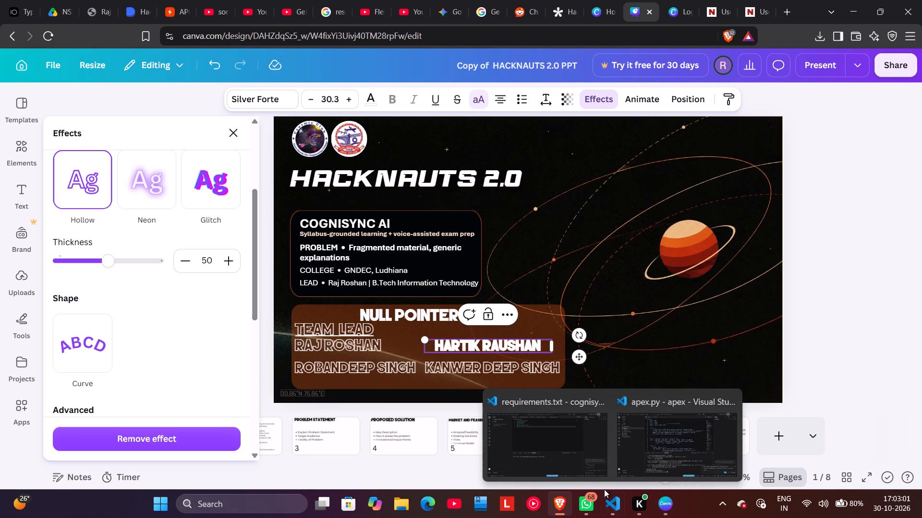
Switch back to the Canva desktop app and apply the Hollow text effect to the TEAM LEAD text box.
click(669, 503)
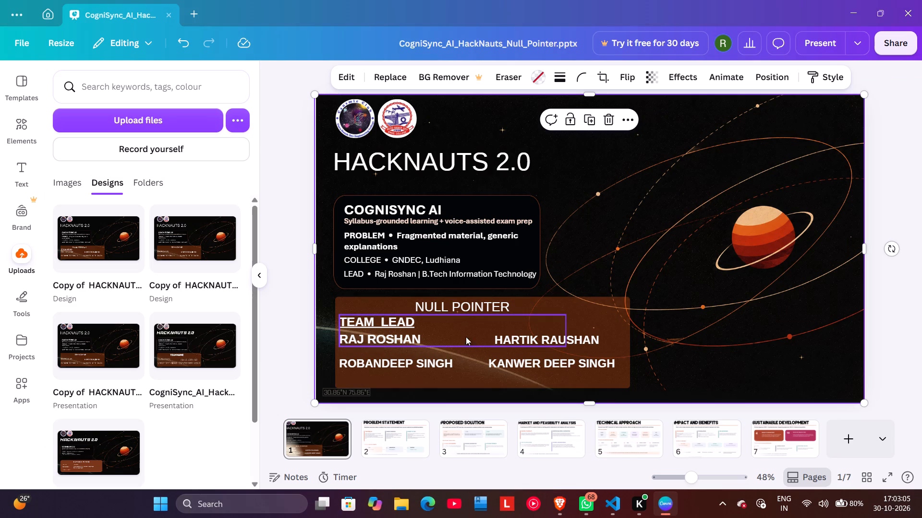
click(400, 327)
double_click(400, 327)
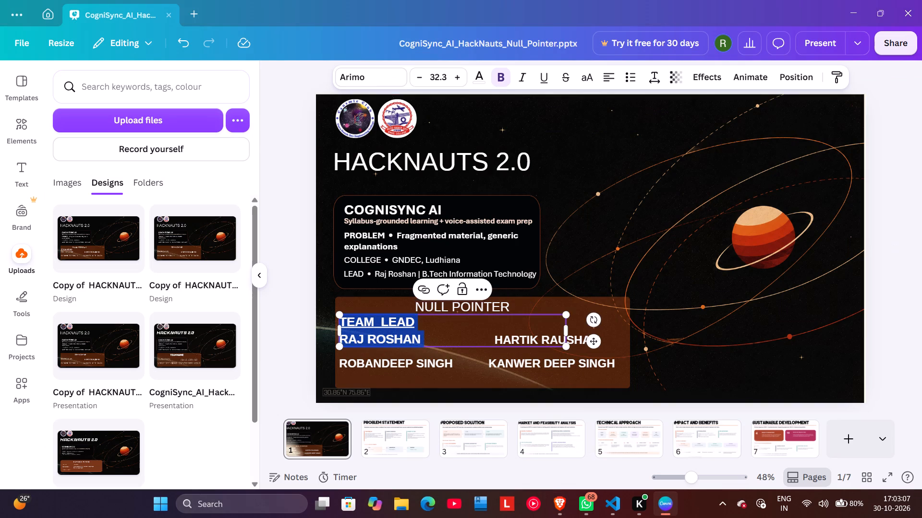
click(716, 77)
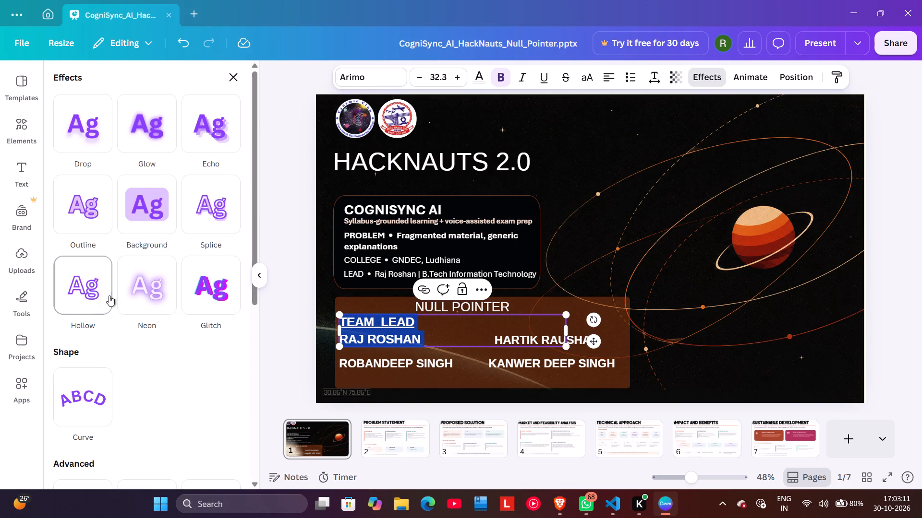
click(96, 310)
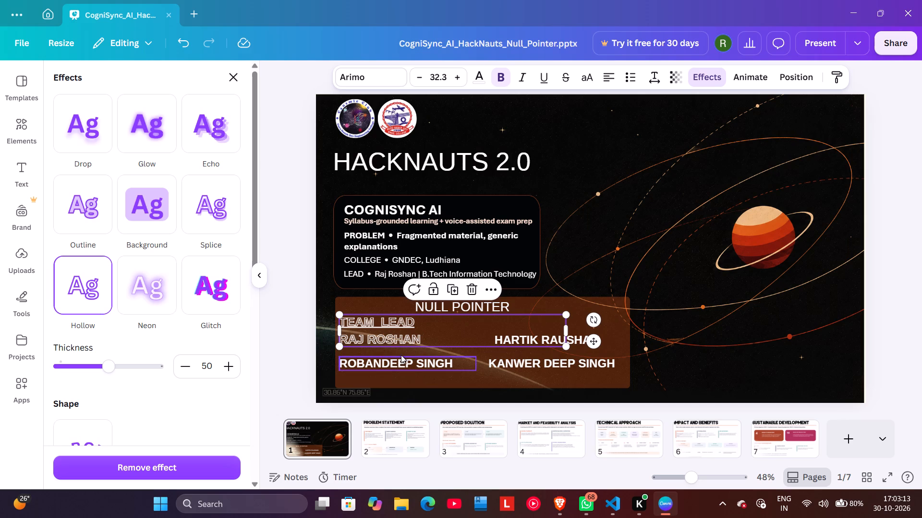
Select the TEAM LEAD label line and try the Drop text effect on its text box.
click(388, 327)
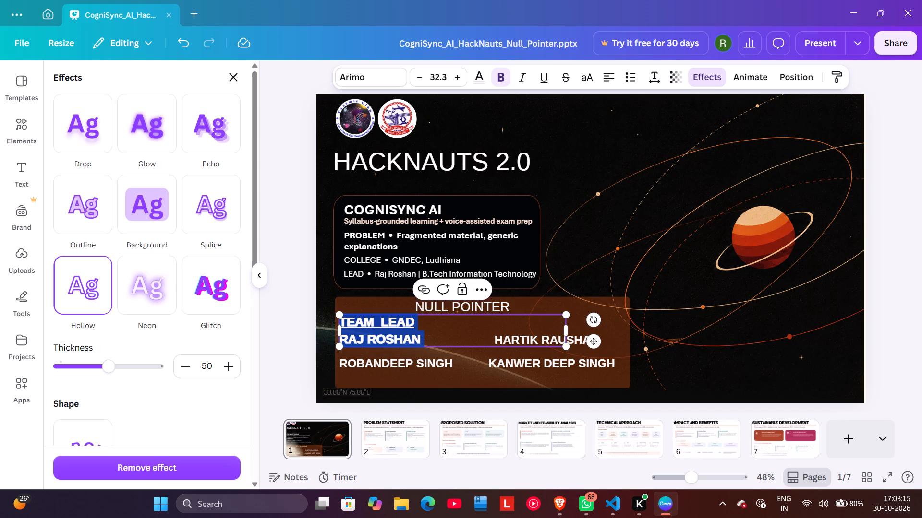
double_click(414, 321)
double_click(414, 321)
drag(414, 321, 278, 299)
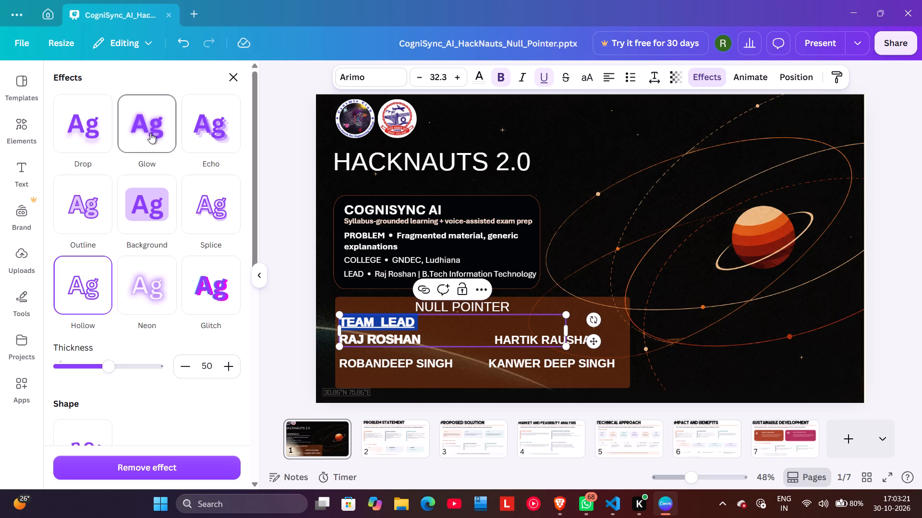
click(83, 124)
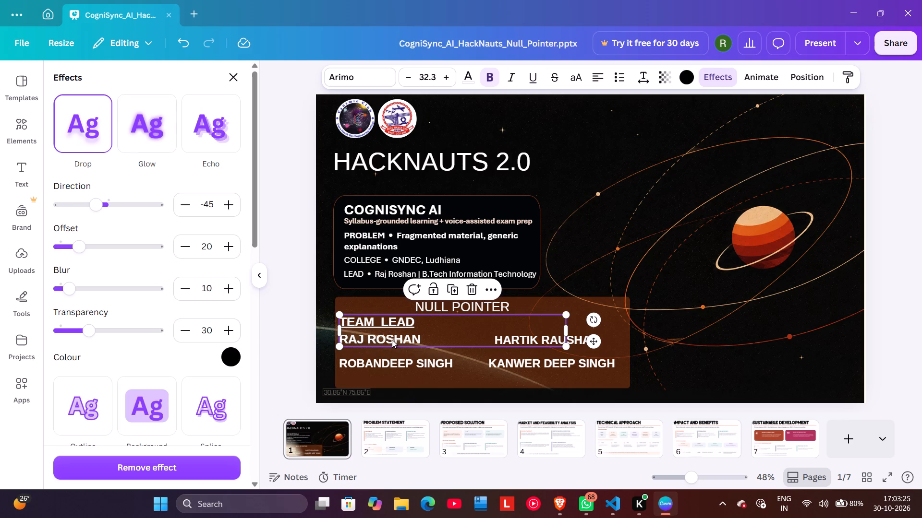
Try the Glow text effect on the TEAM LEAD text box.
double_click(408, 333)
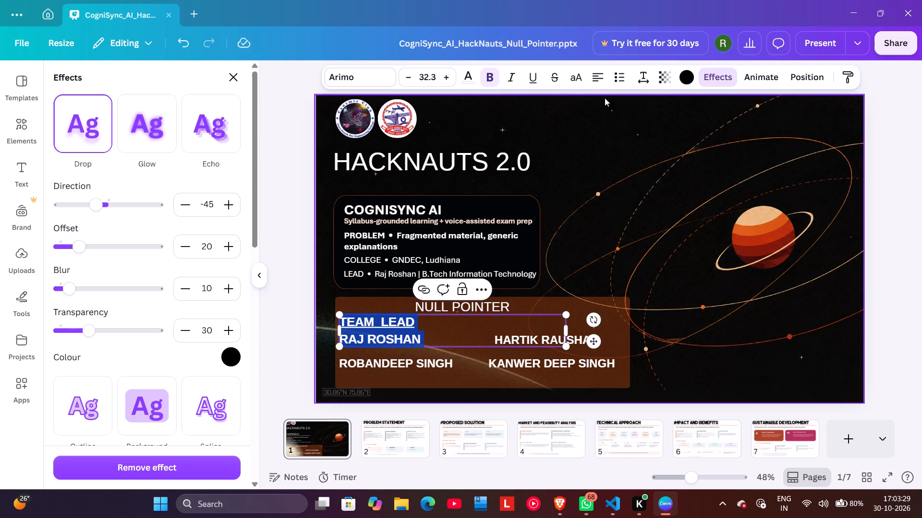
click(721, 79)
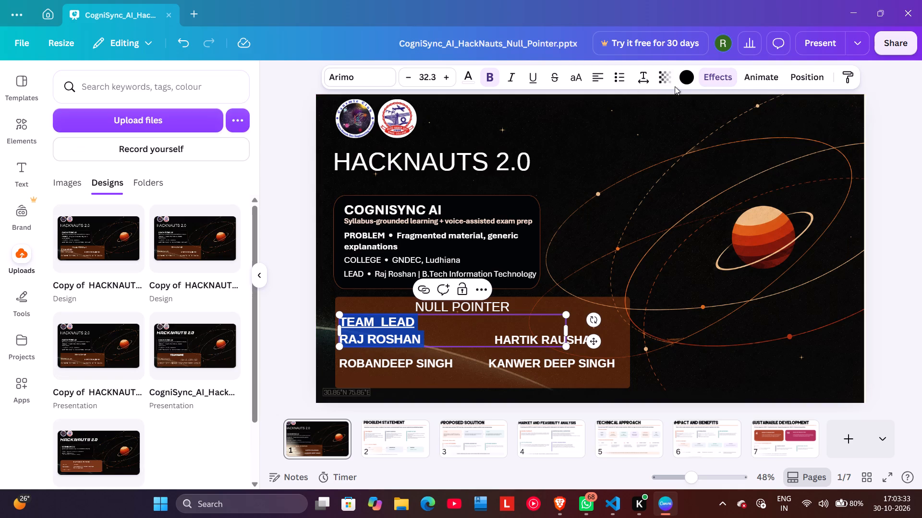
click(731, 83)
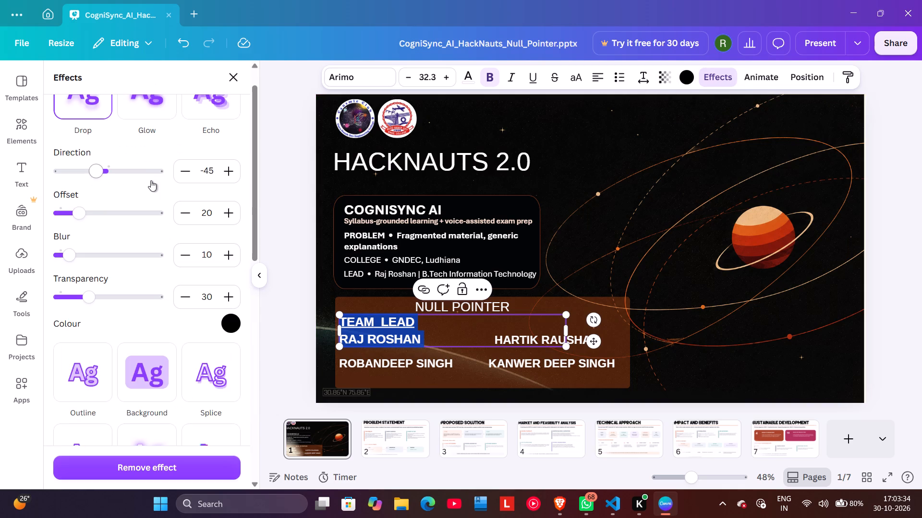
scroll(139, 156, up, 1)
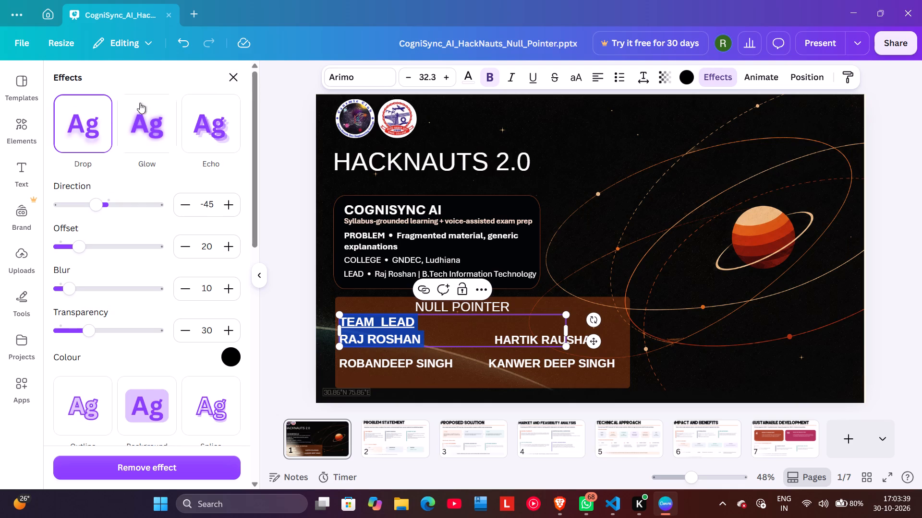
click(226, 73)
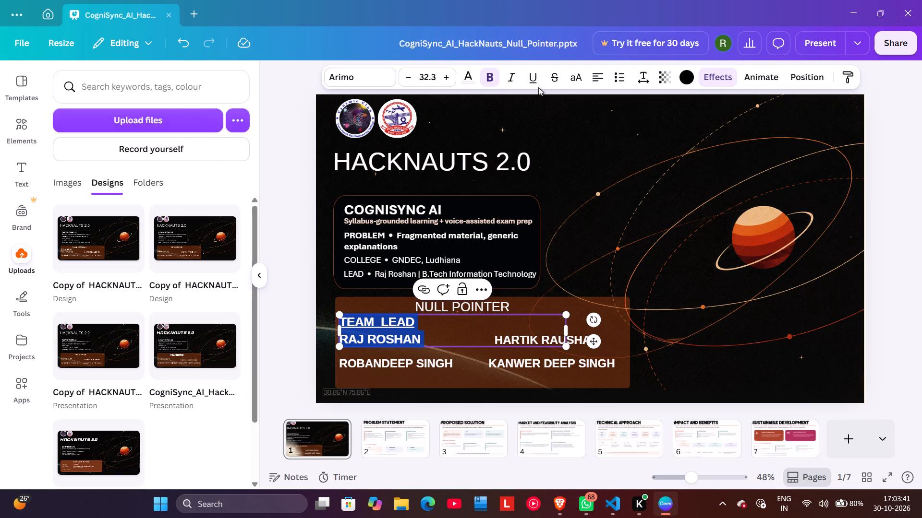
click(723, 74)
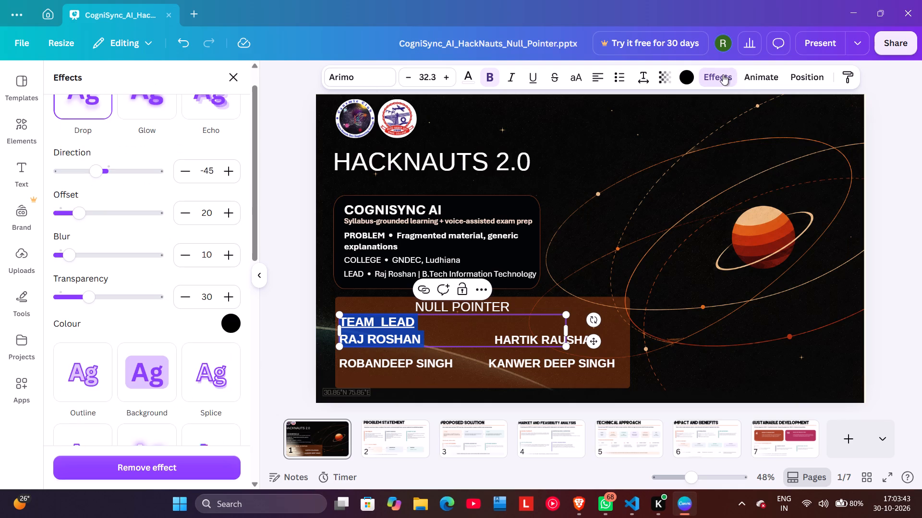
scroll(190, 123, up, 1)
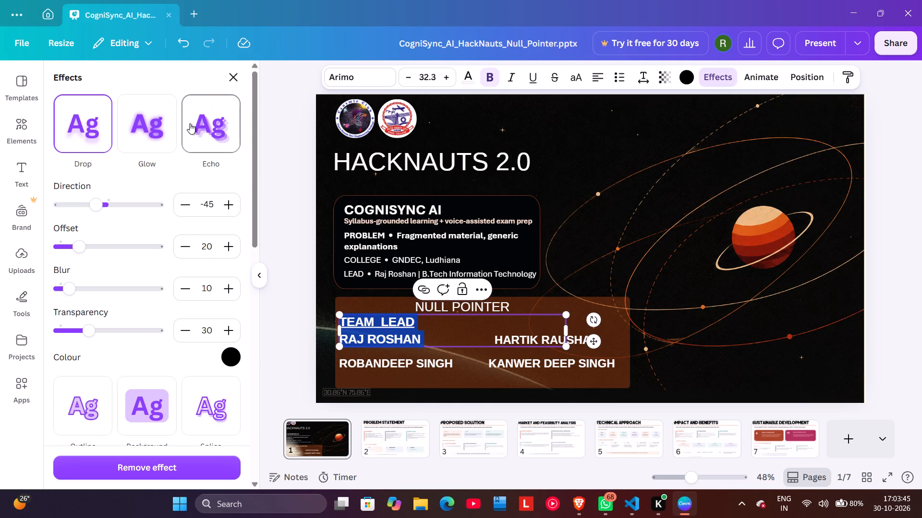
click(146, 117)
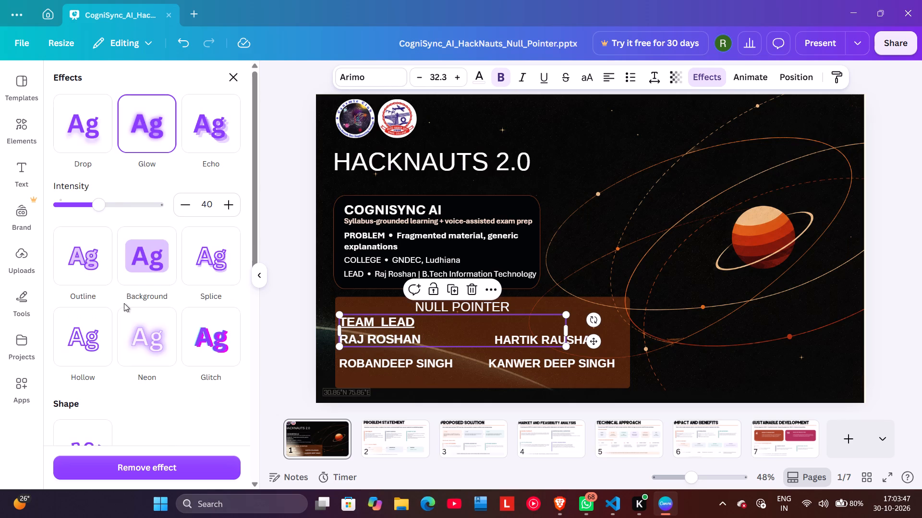
Set the TEAM LEAD text box's effect back to Hollow.
scroll(108, 332, down, 1)
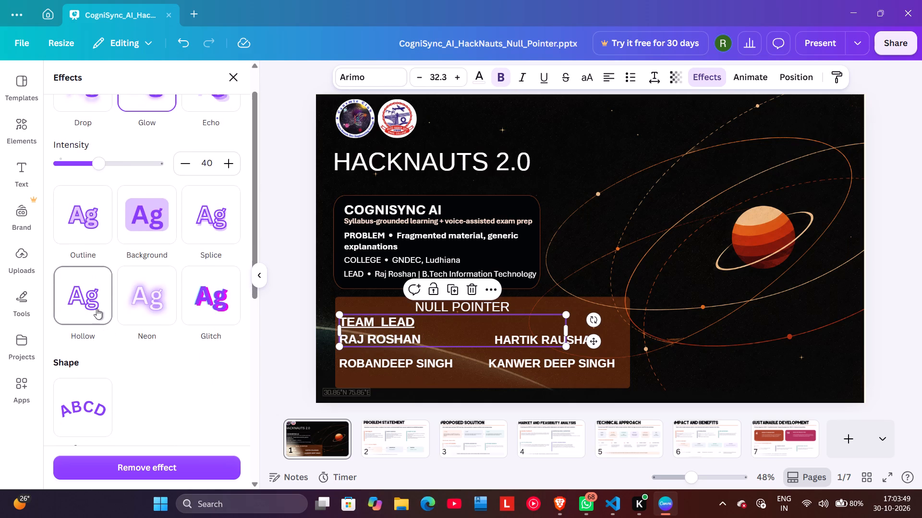
click(97, 308)
scroll(137, 251, up, 1)
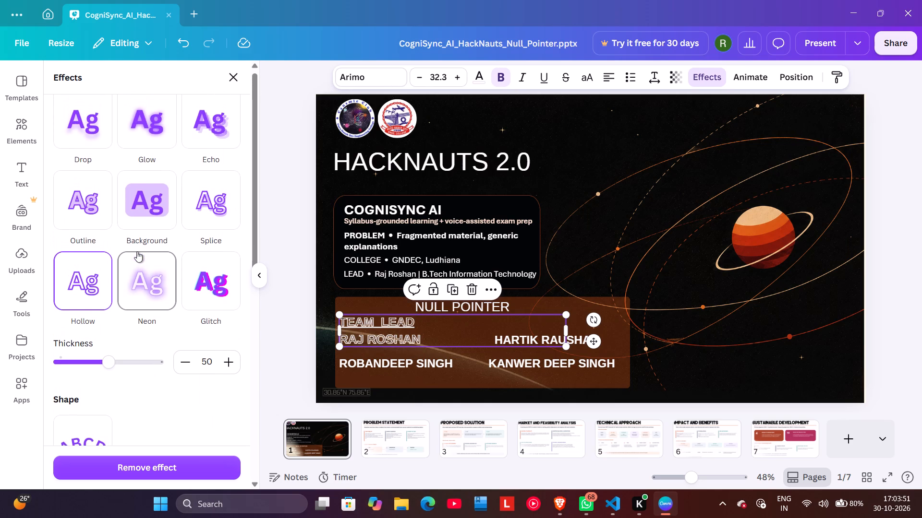
scroll(137, 251, up, 1)
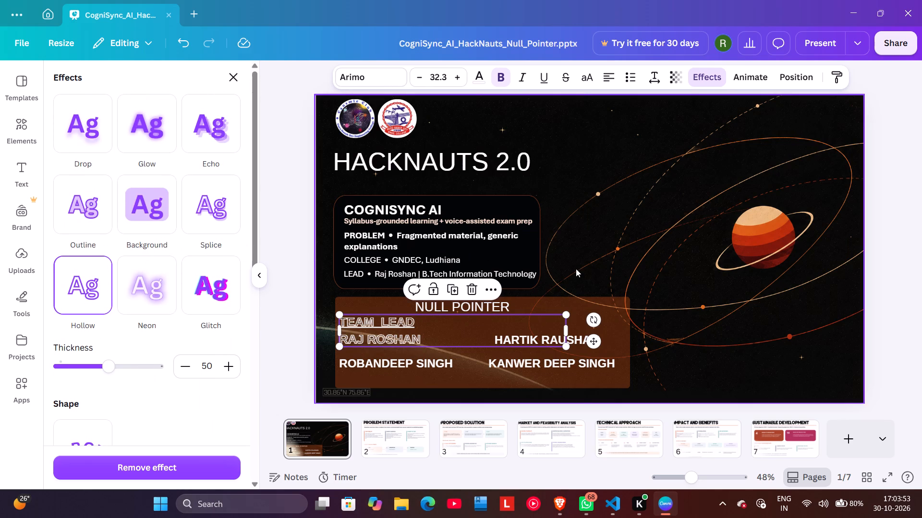
Apply the Hollow text effect to the member name beside the team lead's name.
click(576, 269)
click(542, 348)
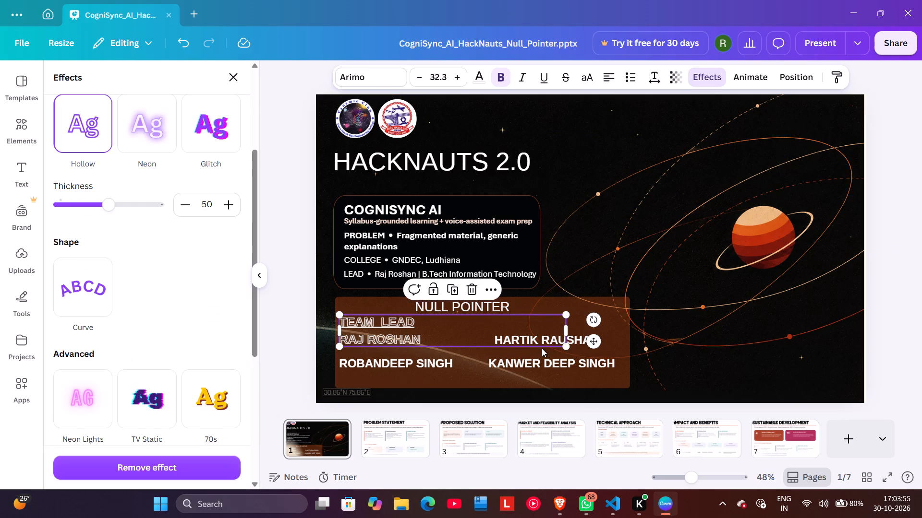
click(567, 353)
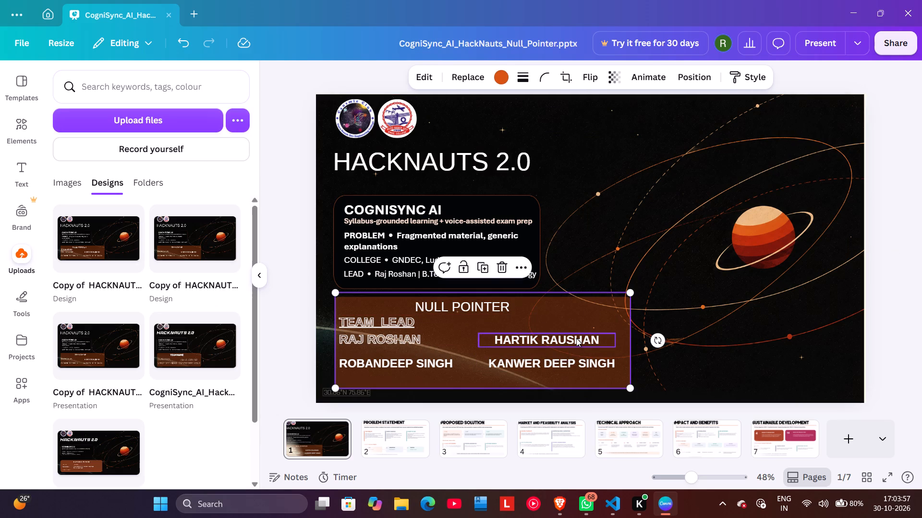
click(576, 339)
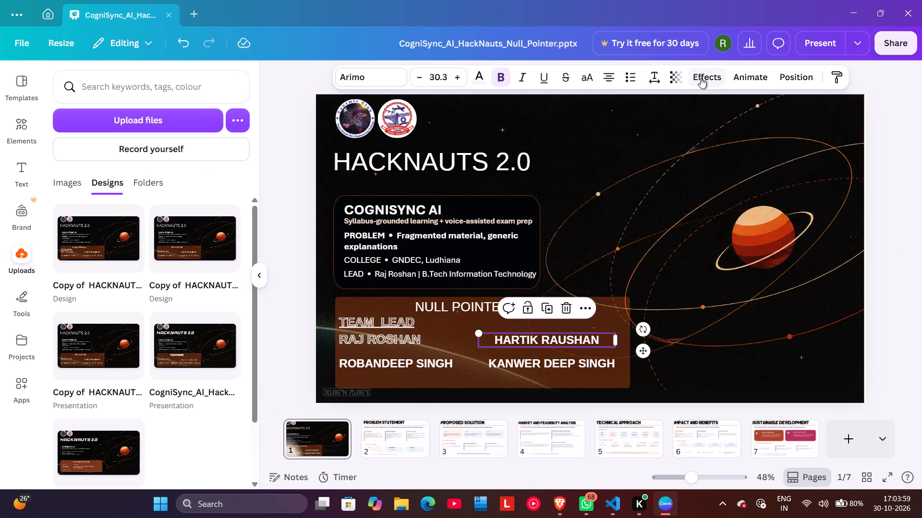
click(702, 78)
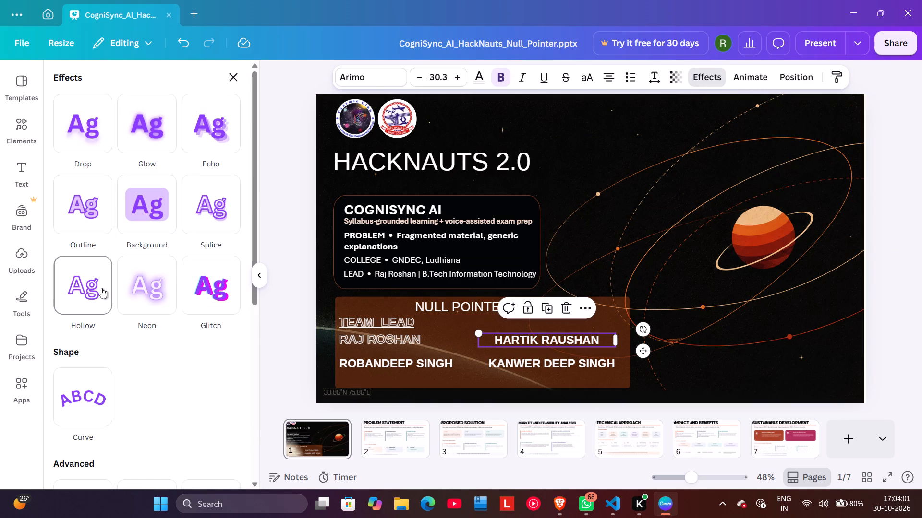
click(101, 287)
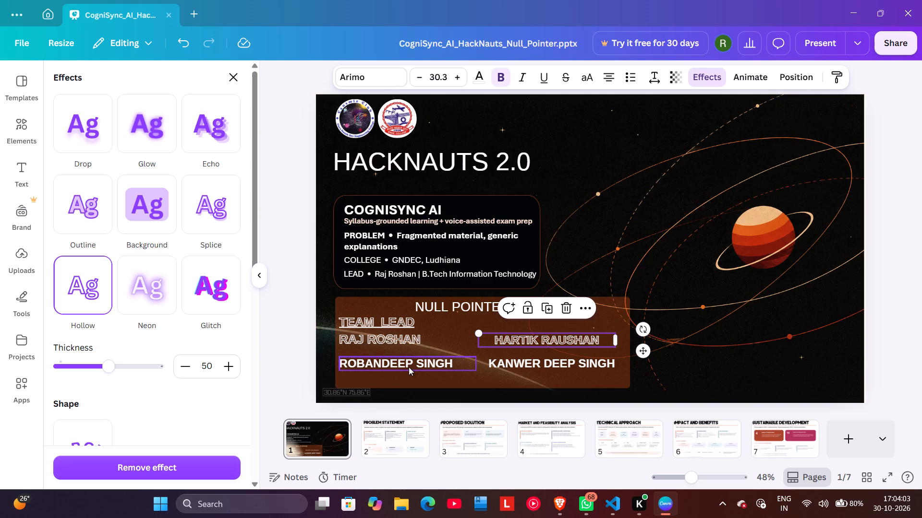
Apply the Hollow text effect to the member name directly below the team lead's name.
click(409, 367)
click(409, 367)
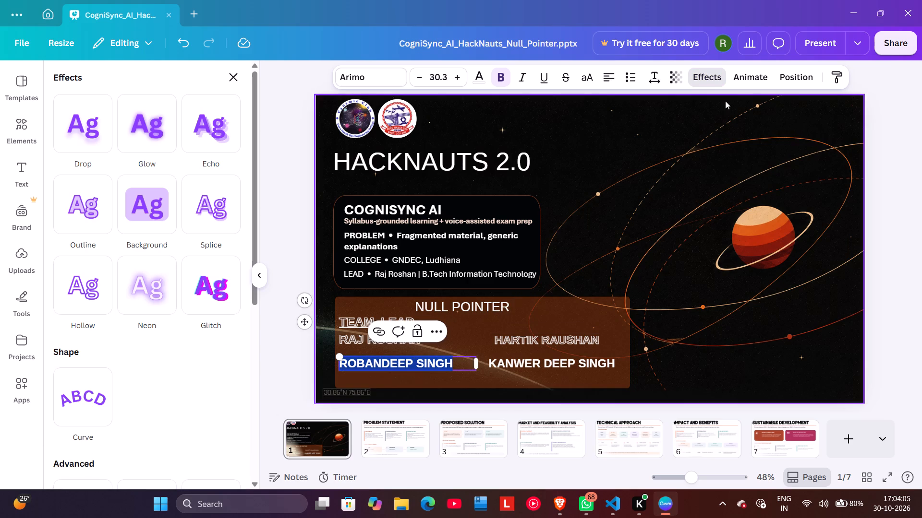
click(712, 75)
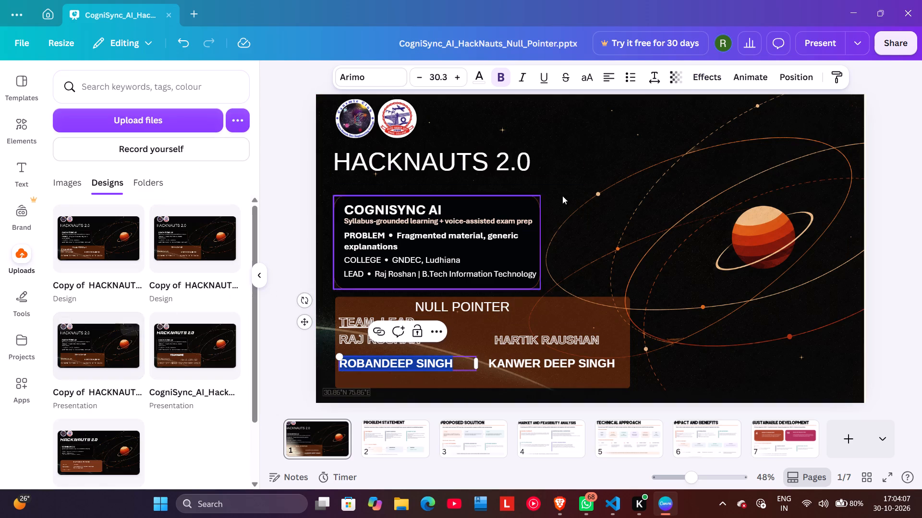
click(715, 76)
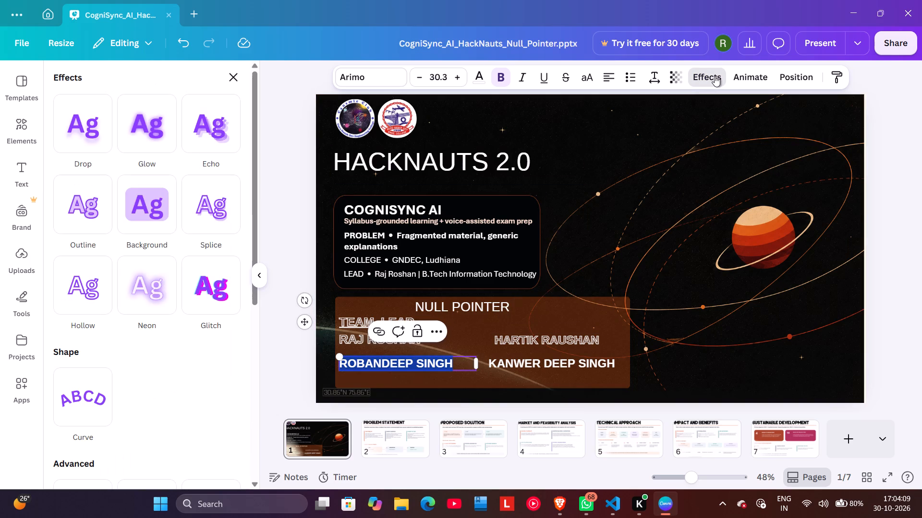
click(71, 292)
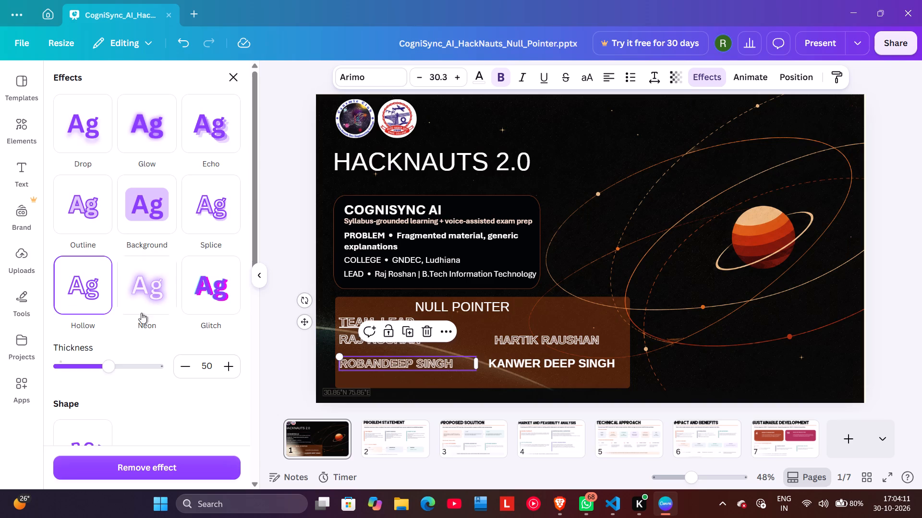
Apply the Hollow text effect to the last member name, in the lower-right corner of the NULL POINTER team box, and deselect it.
click(522, 363)
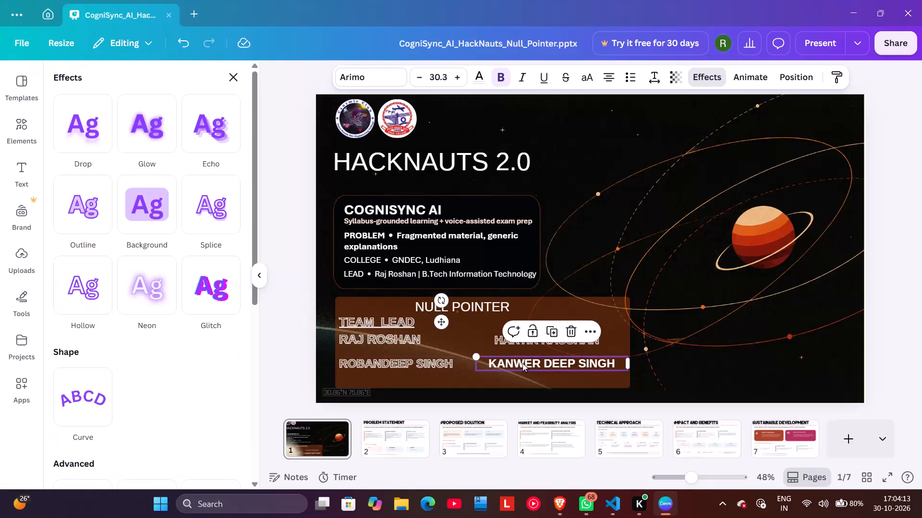
click(522, 363)
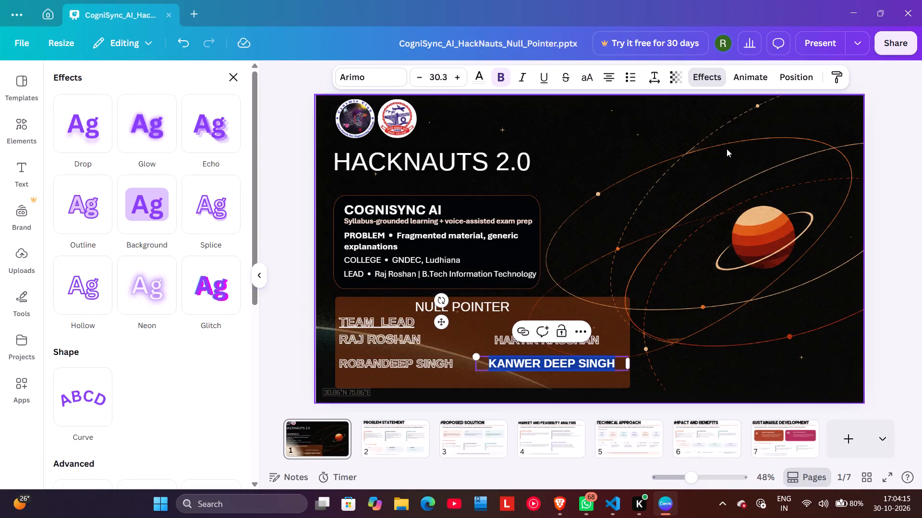
drag(704, 69, 95, 288)
click(95, 288)
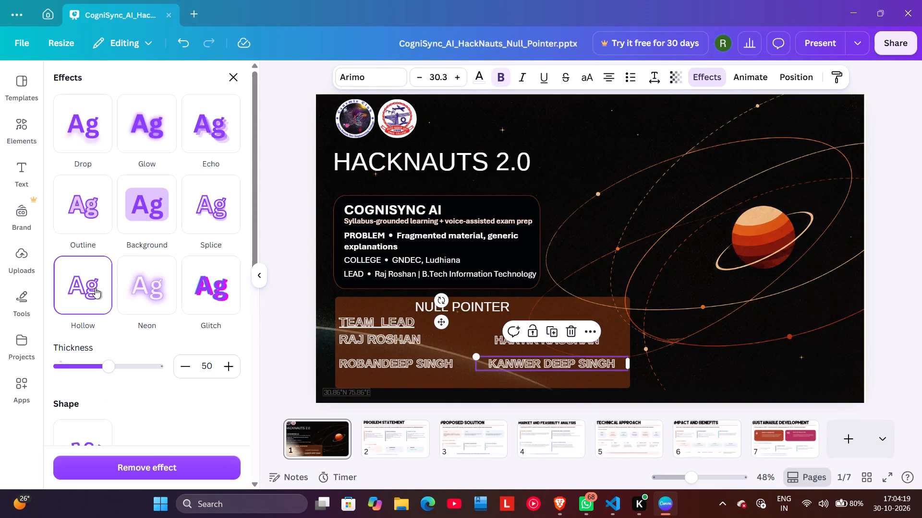
click(573, 225)
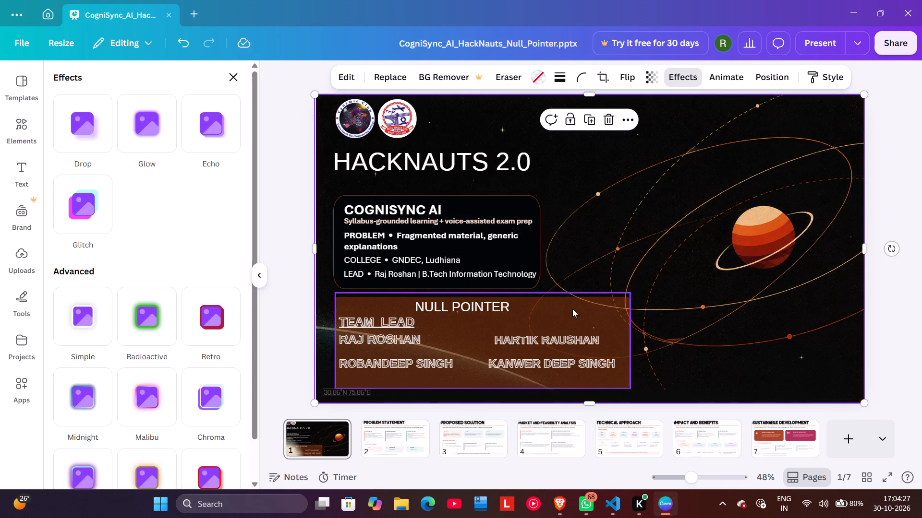
click(727, 207)
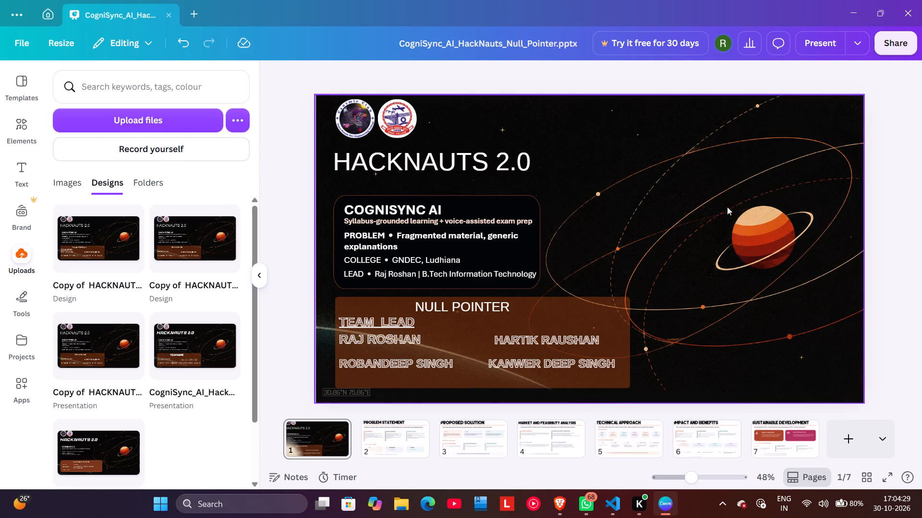
Review slides 2 to 7, from Problem Statement through Sustainable Development, to check the deck's content and layout.
scroll(689, 208, up, 2)
scroll(689, 208, down, 3)
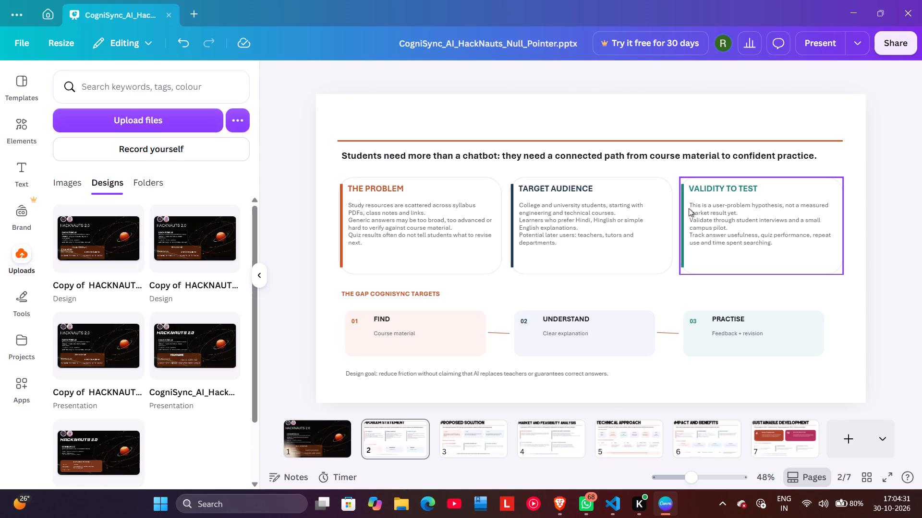
scroll(689, 208, up, 5)
scroll(689, 208, down, 5)
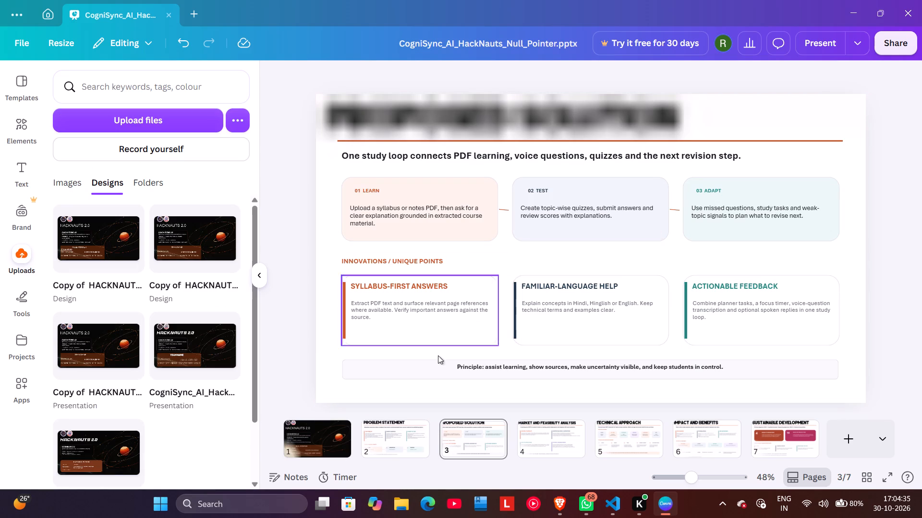
click(402, 446)
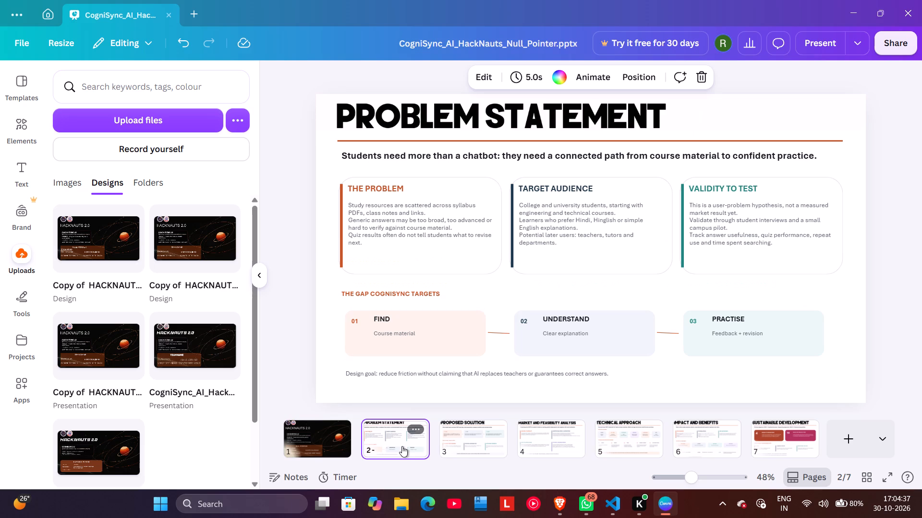
click(484, 442)
click(586, 428)
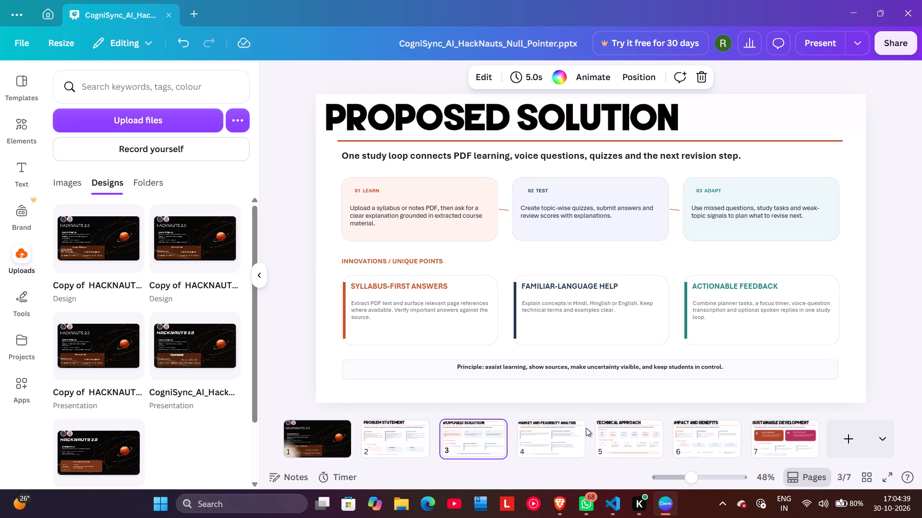
click(556, 434)
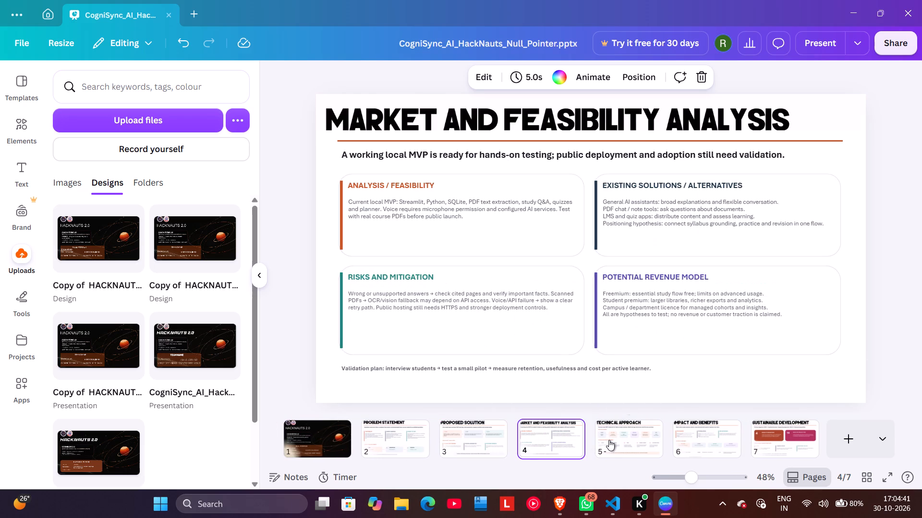
click(609, 439)
click(703, 435)
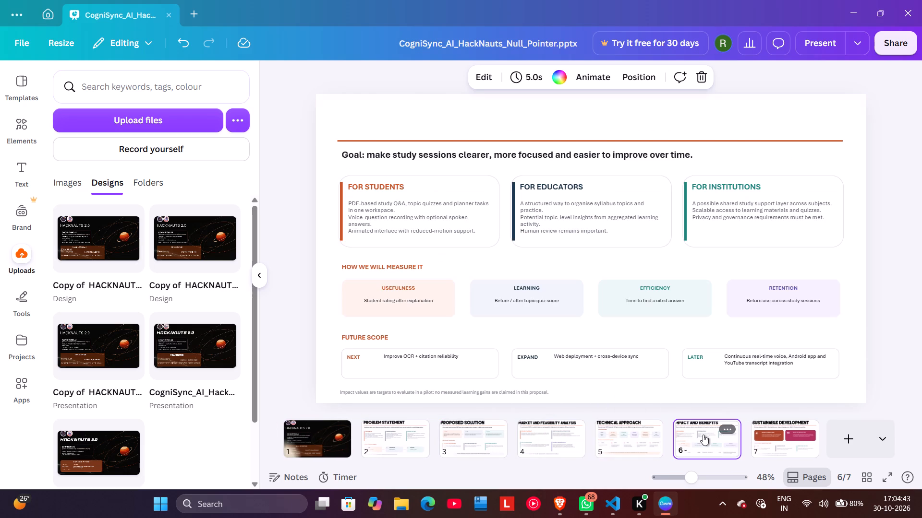
click(770, 434)
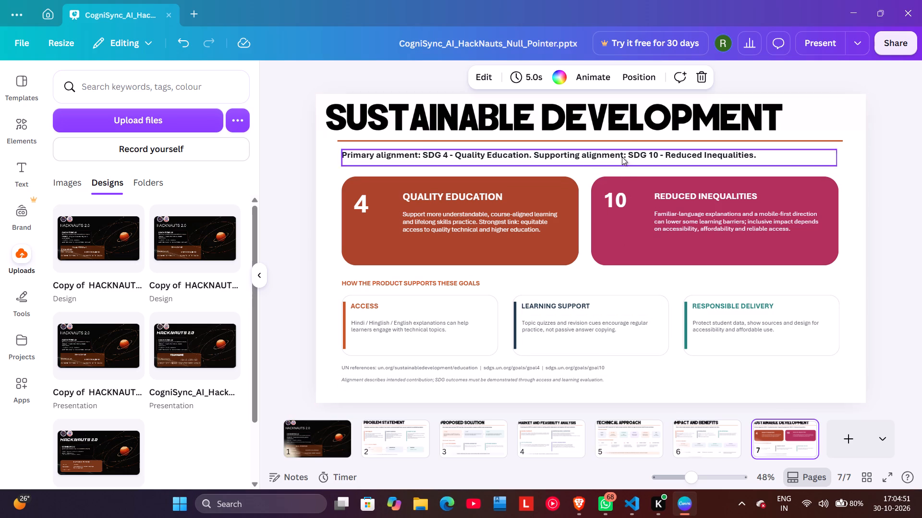
Download all pages of the presentation in PPTX format.
click(899, 40)
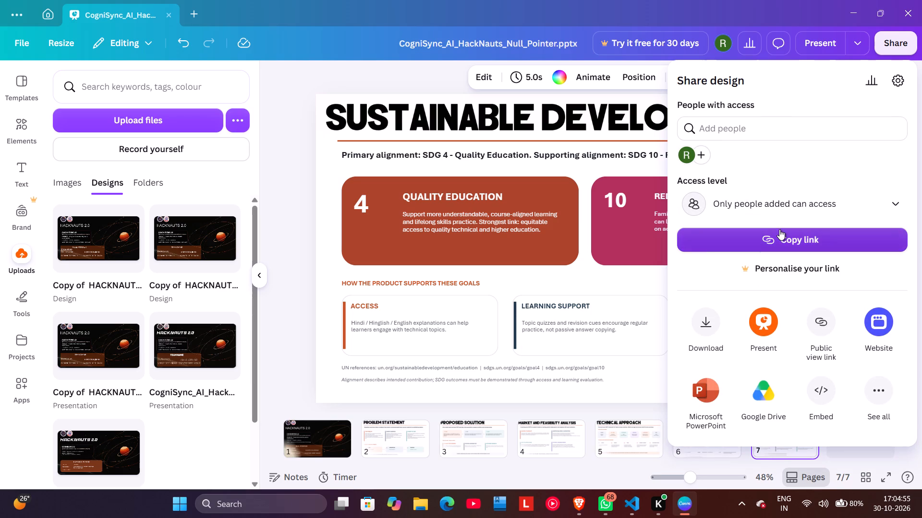
click(692, 330)
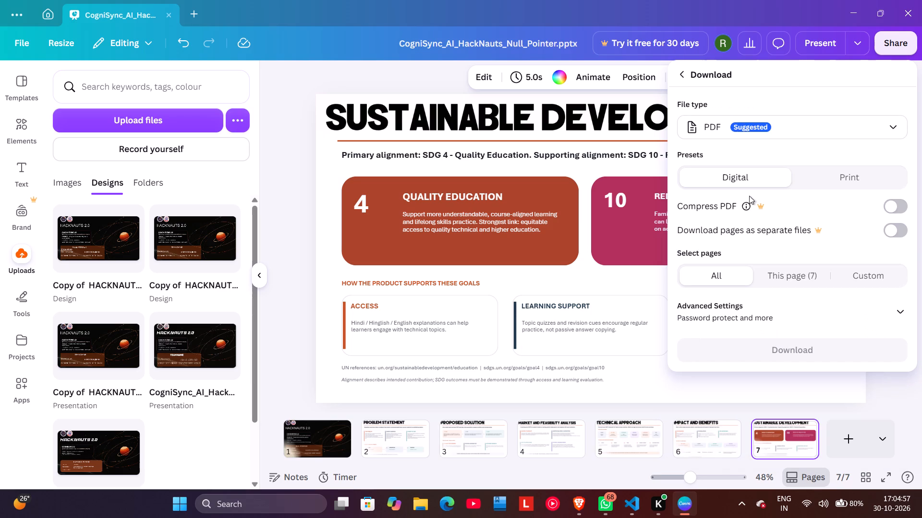
click(799, 130)
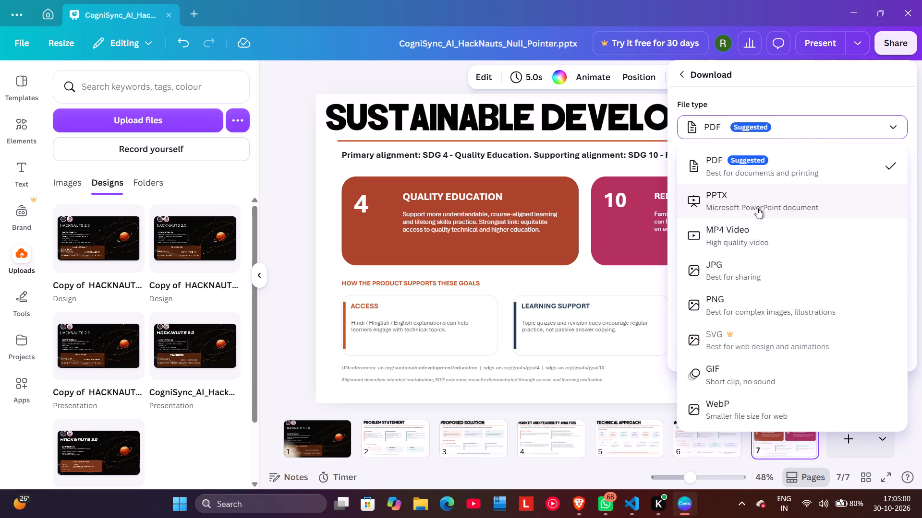
click(756, 208)
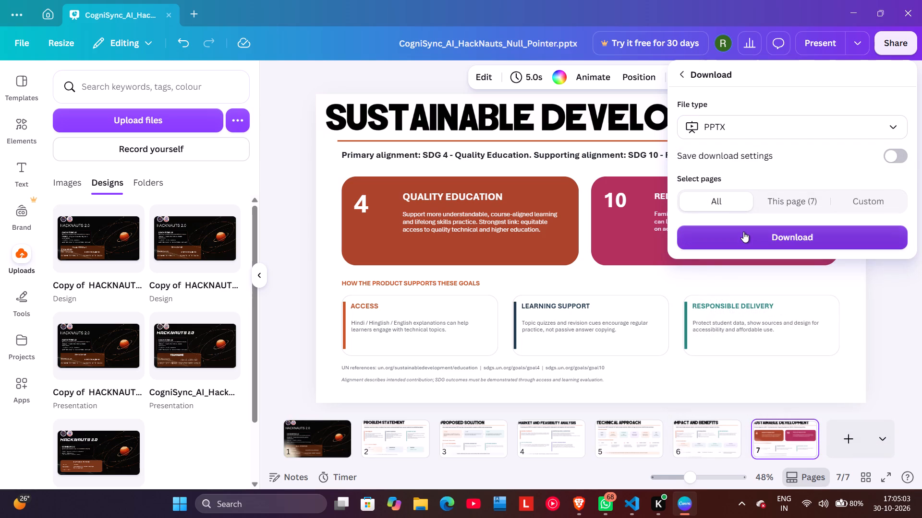
click(762, 231)
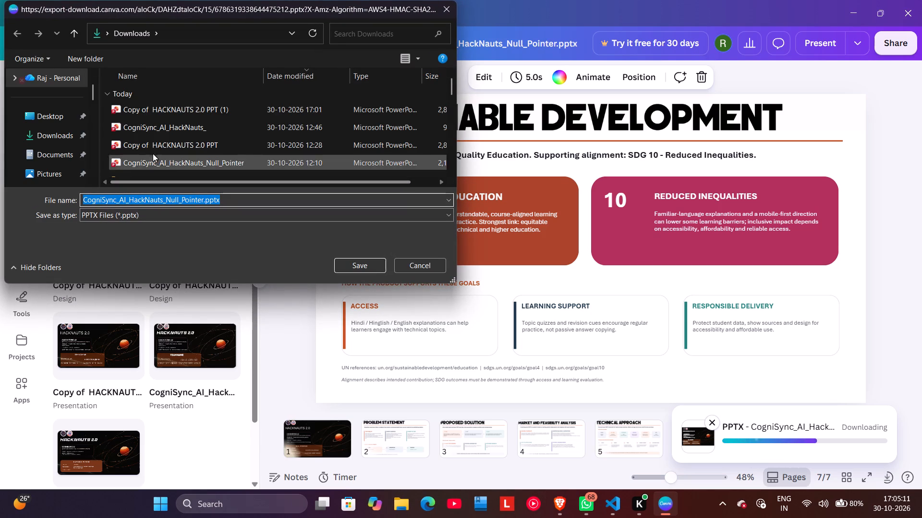
Save the PPTX in Downloads as CogniSync_AI_HackNauts_Null_Pointer, replacing the existing file of that name.
click(188, 125)
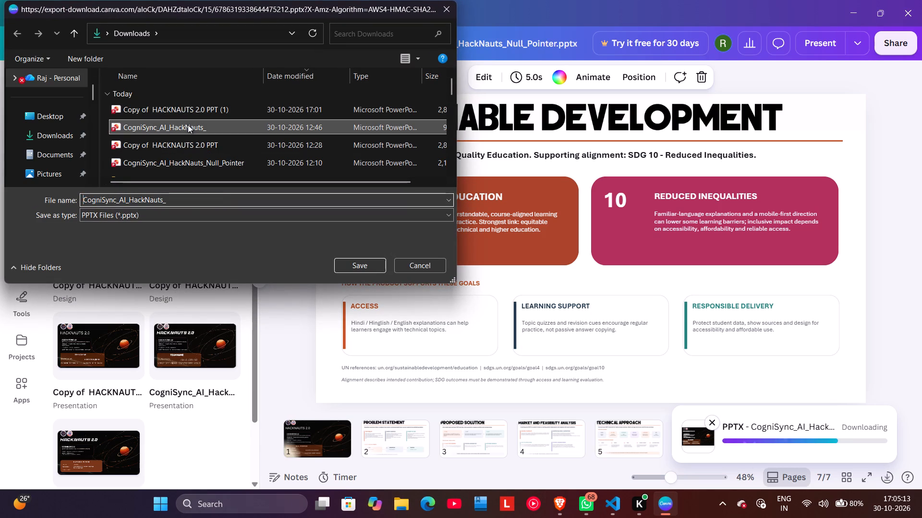
click(204, 141)
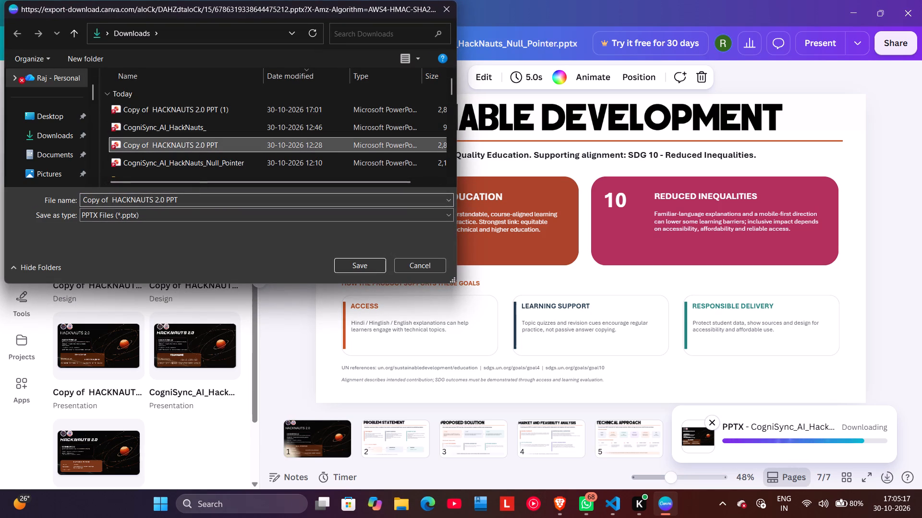
click(212, 164)
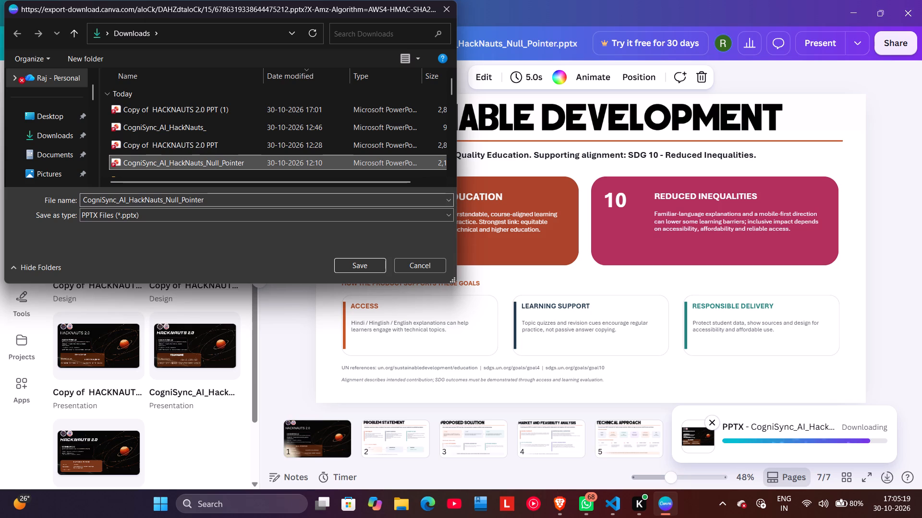
click(226, 204)
click(226, 204)
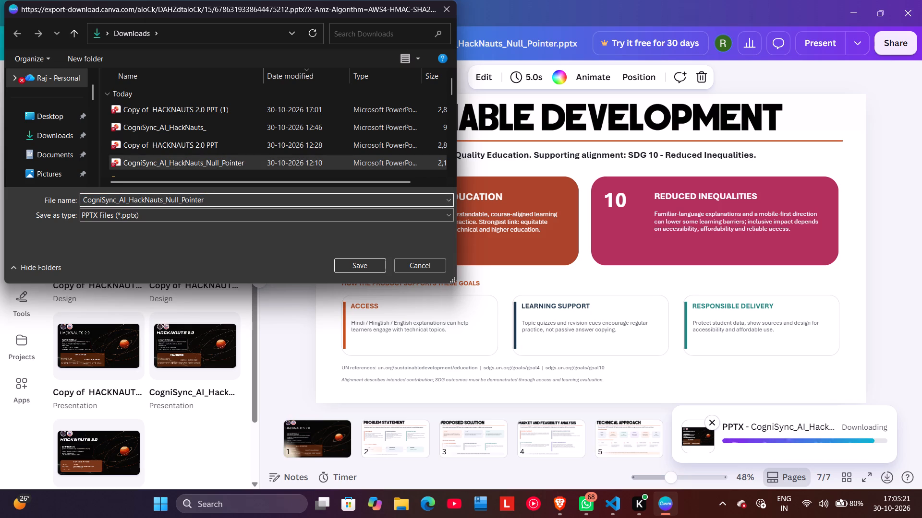
click(226, 204)
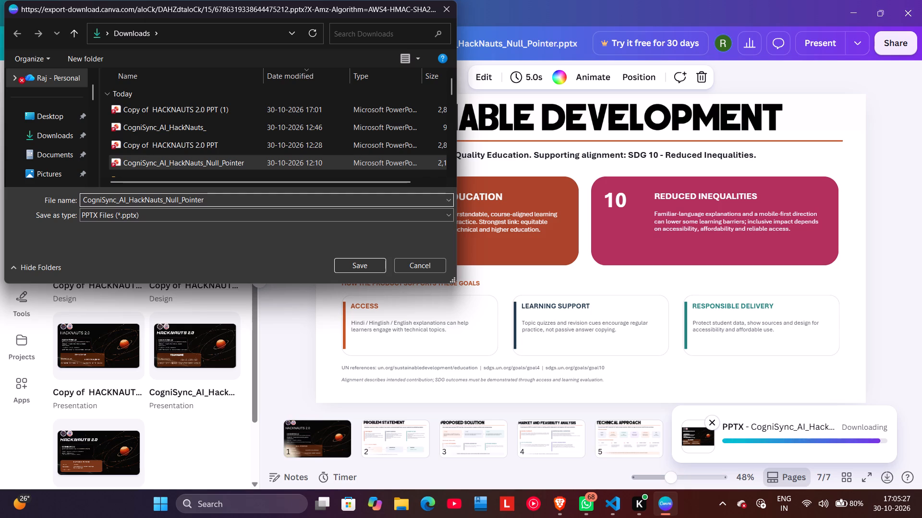
click(360, 268)
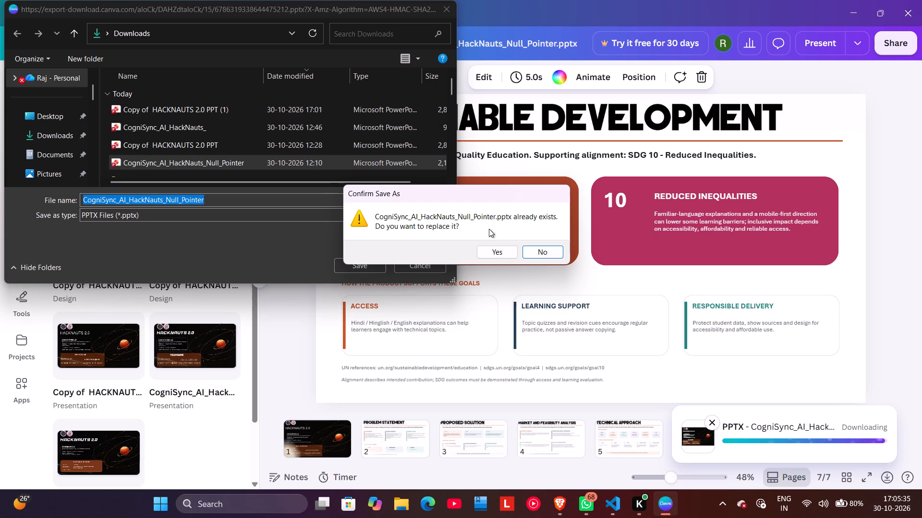
click(494, 251)
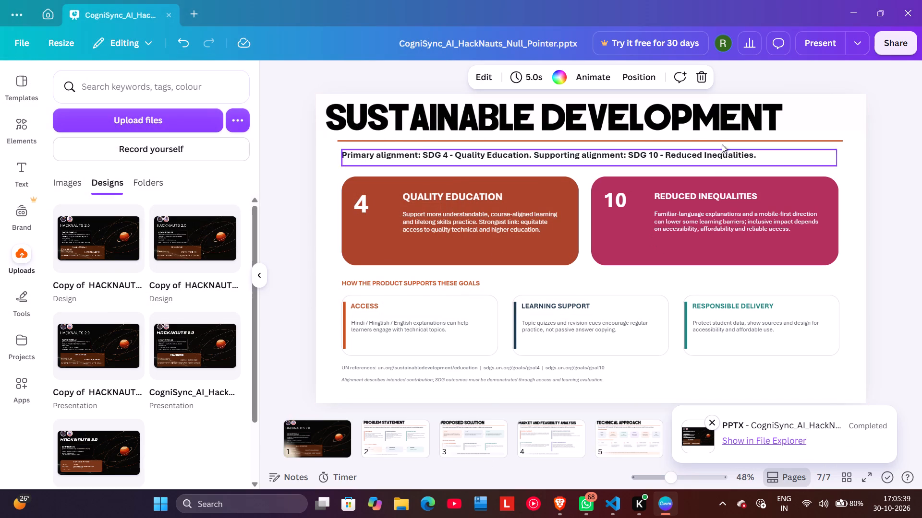
Set up another download of the presentation with PDF as the file type.
click(848, 45)
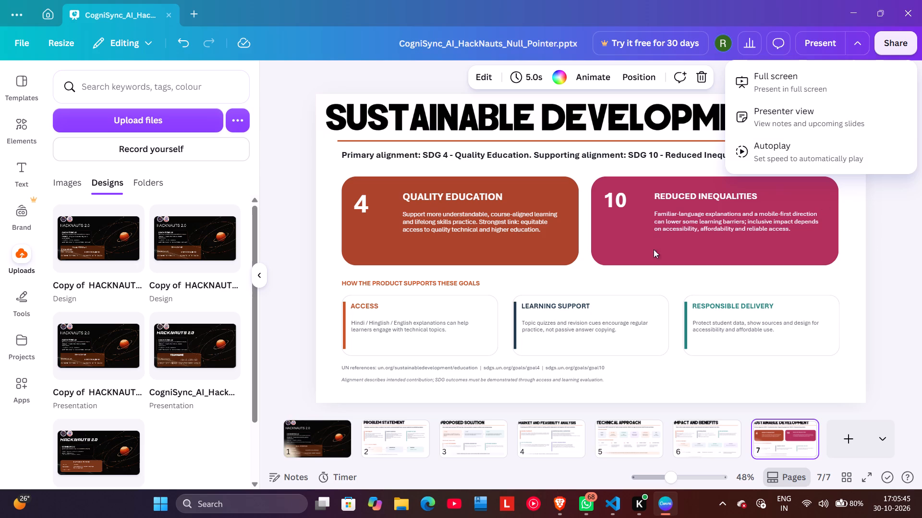
click(888, 42)
click(888, 42)
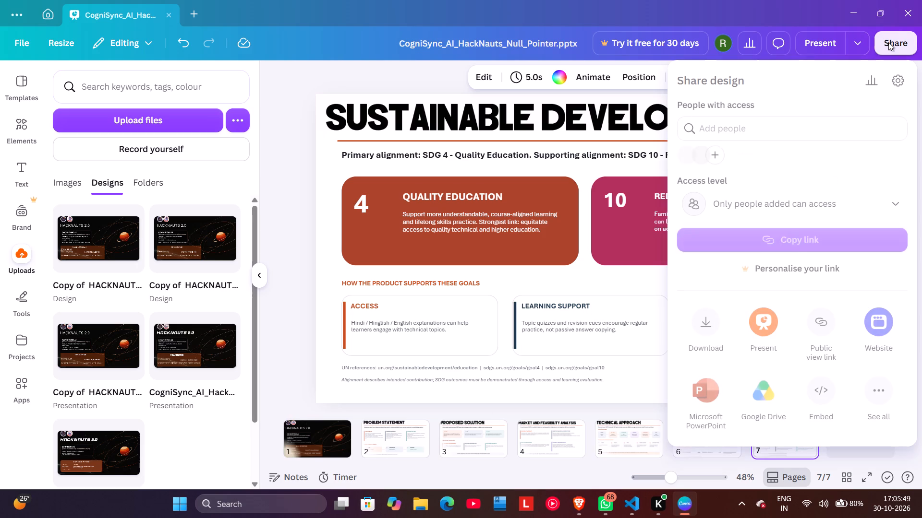
click(697, 322)
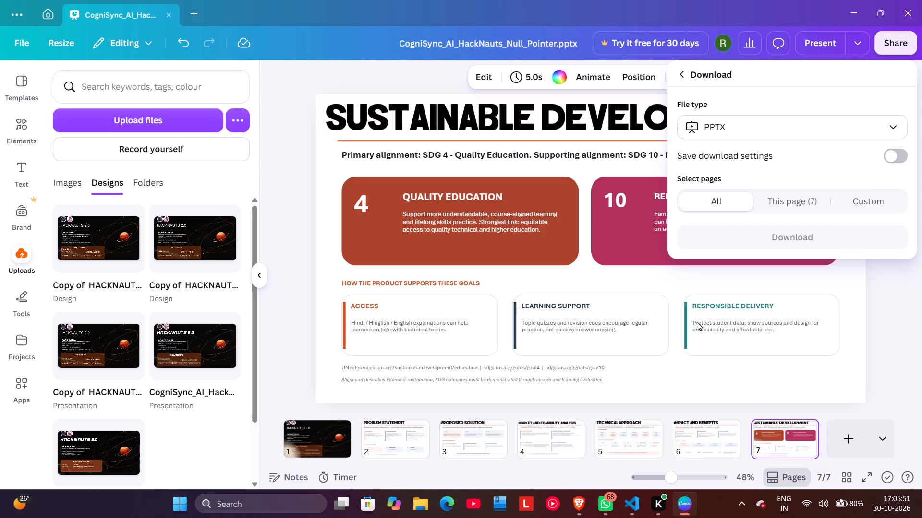
click(746, 127)
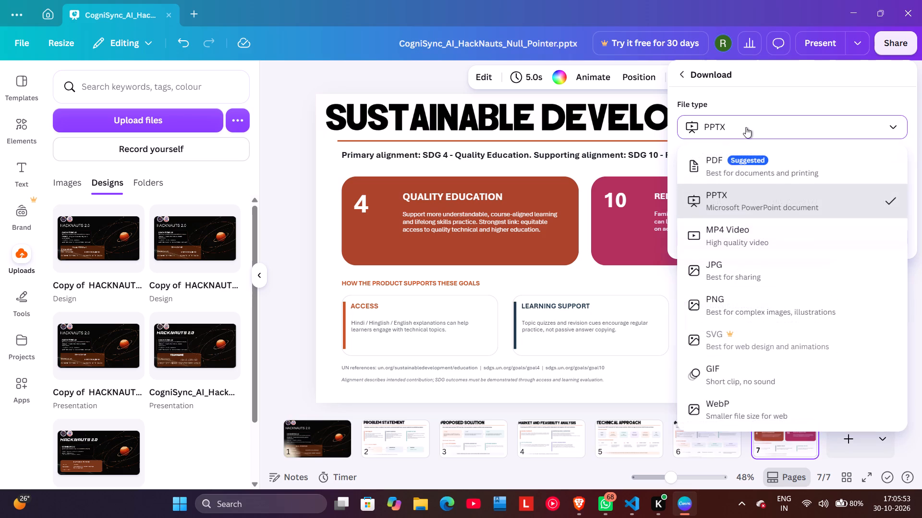
click(722, 175)
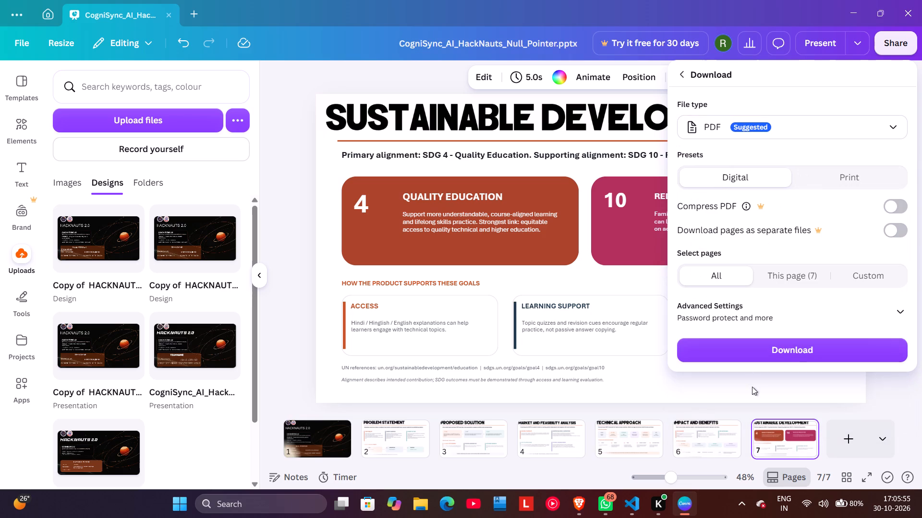
click(770, 342)
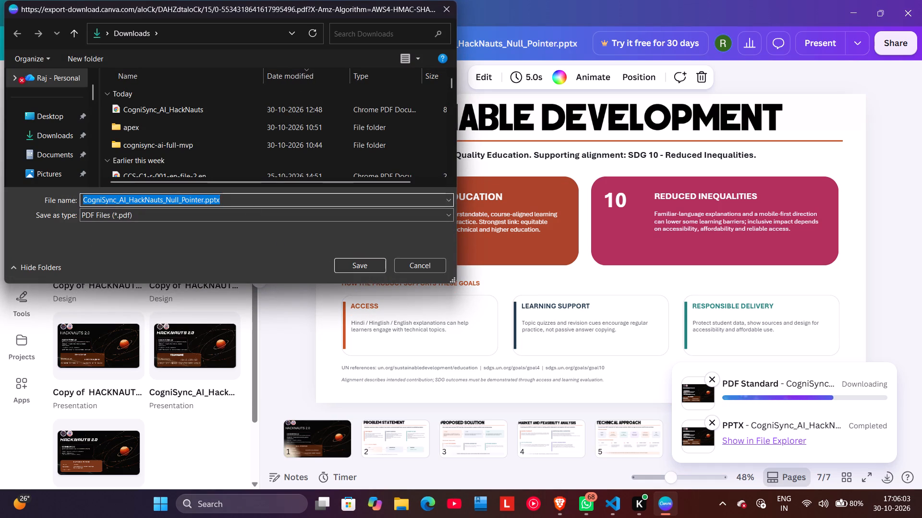
click(247, 202)
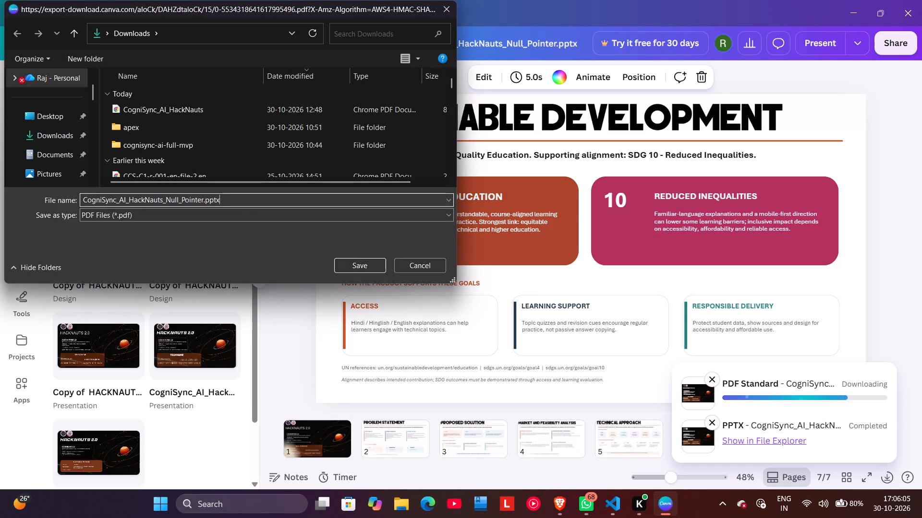
double_click(247, 202)
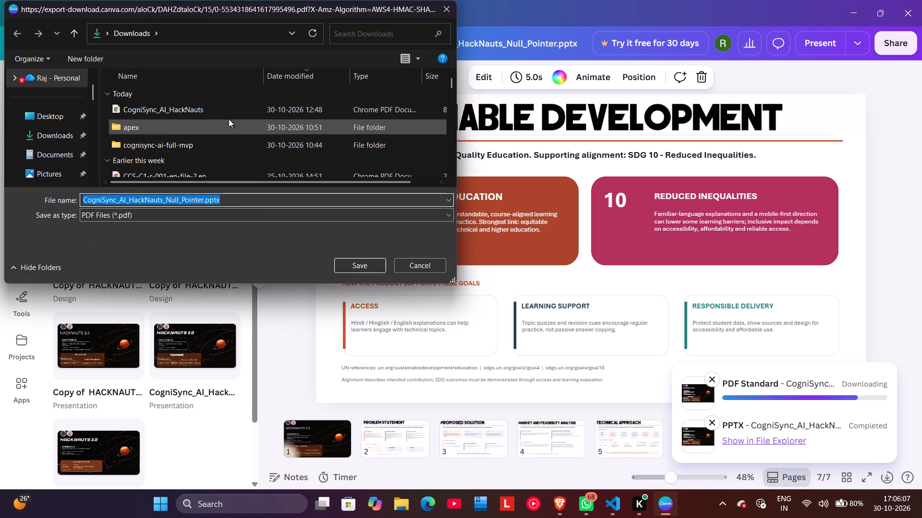
click(226, 111)
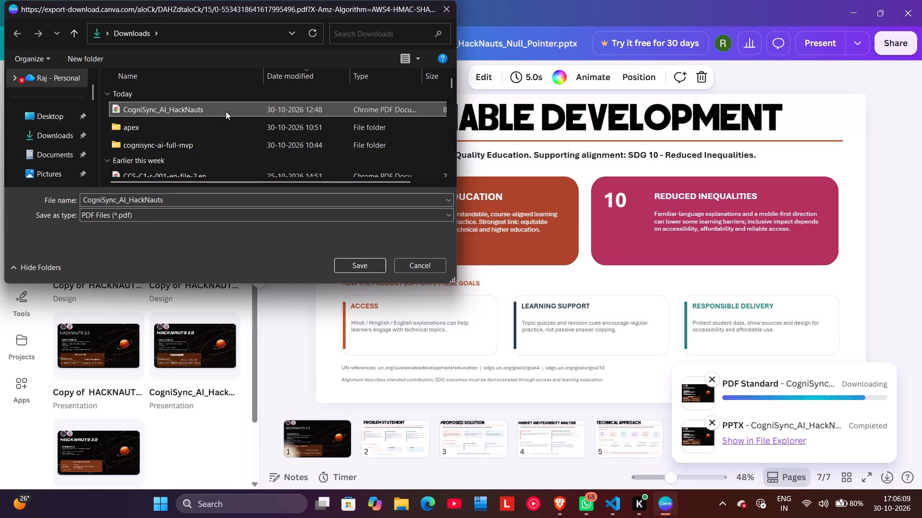